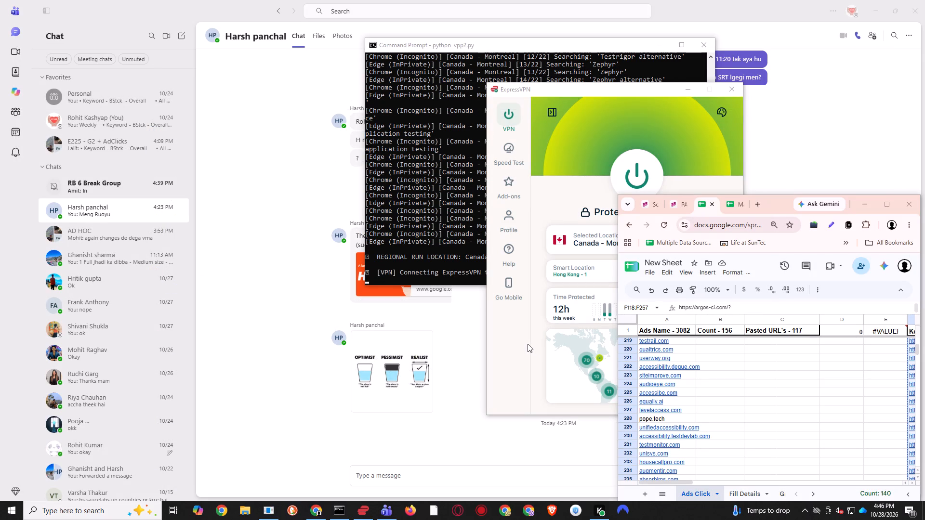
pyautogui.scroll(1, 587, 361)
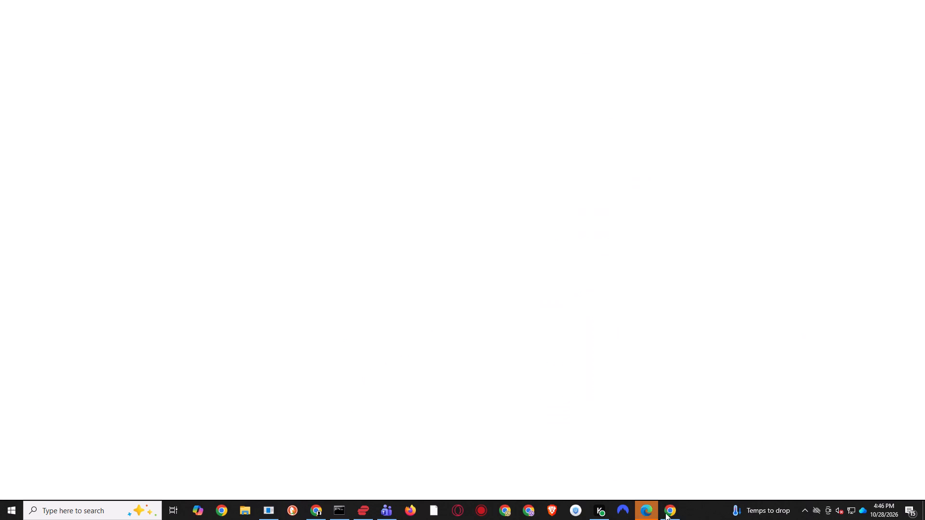
# Switch between the newly launched Chrome and Edge InPrivate windows to check the automated search run.
pyautogui.click(667, 513)
pyautogui.click(652, 513)
pyautogui.click(671, 512)
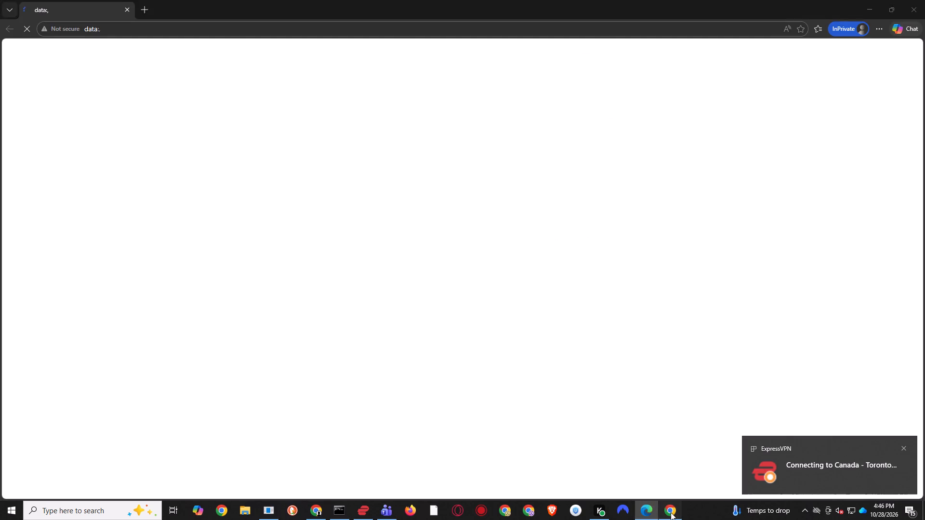
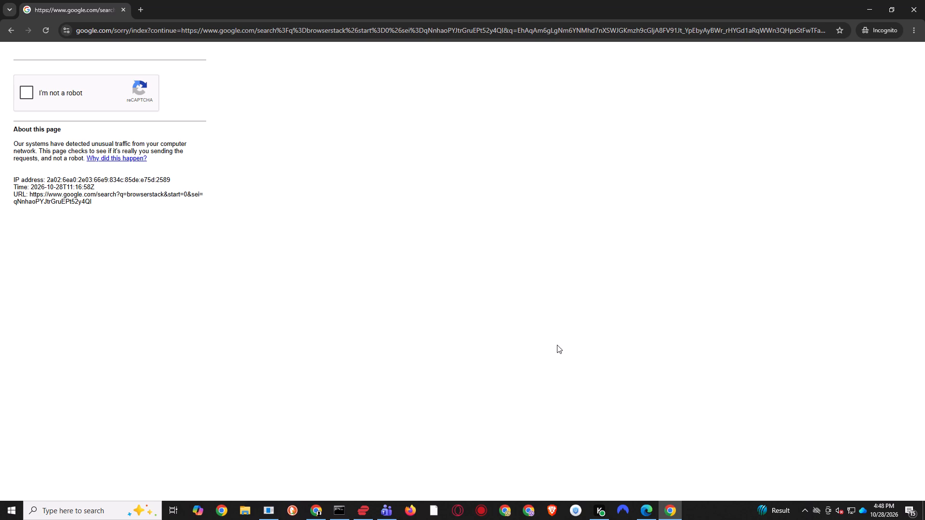
# Complete the reCAPTCHA for the browserstack search by selecting the traffic light images and submitting them for verification.
pyautogui.click(52, 81)
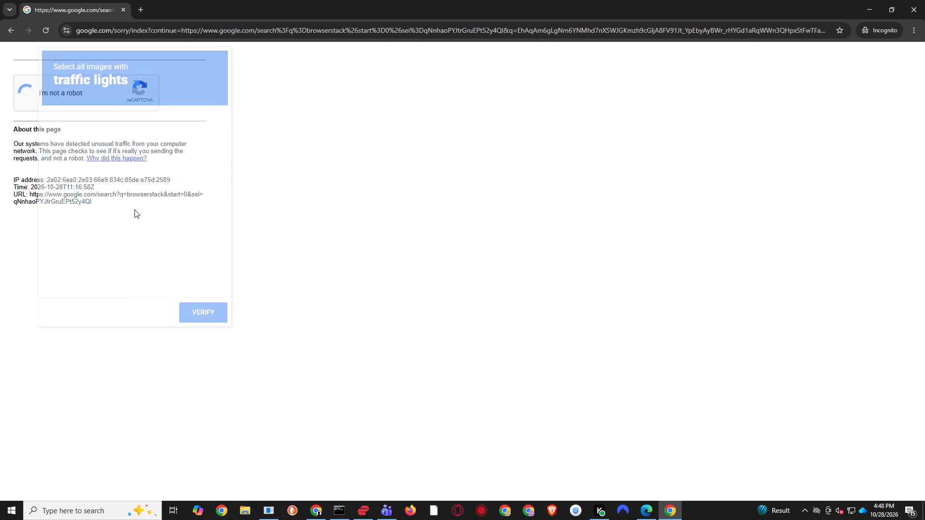
pyautogui.click(136, 152)
pyautogui.click(72, 193)
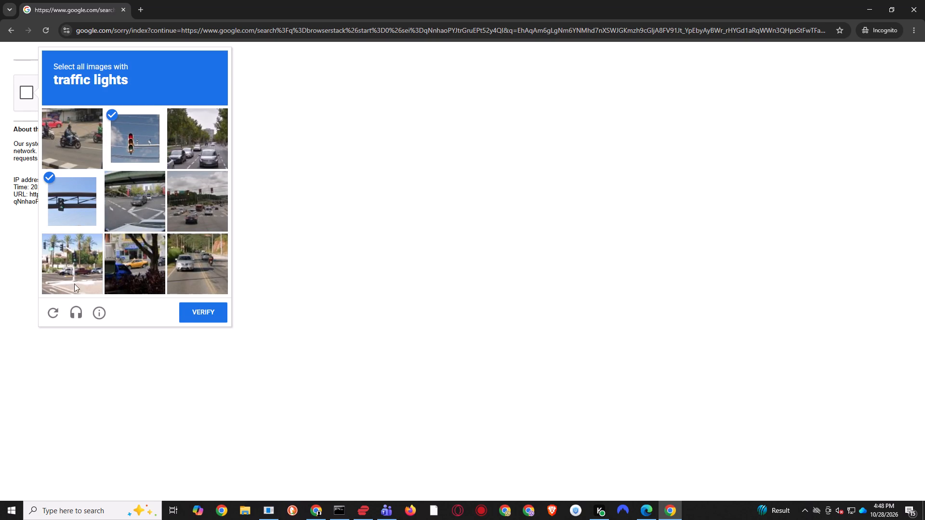
pyautogui.click(70, 267)
pyautogui.click(191, 308)
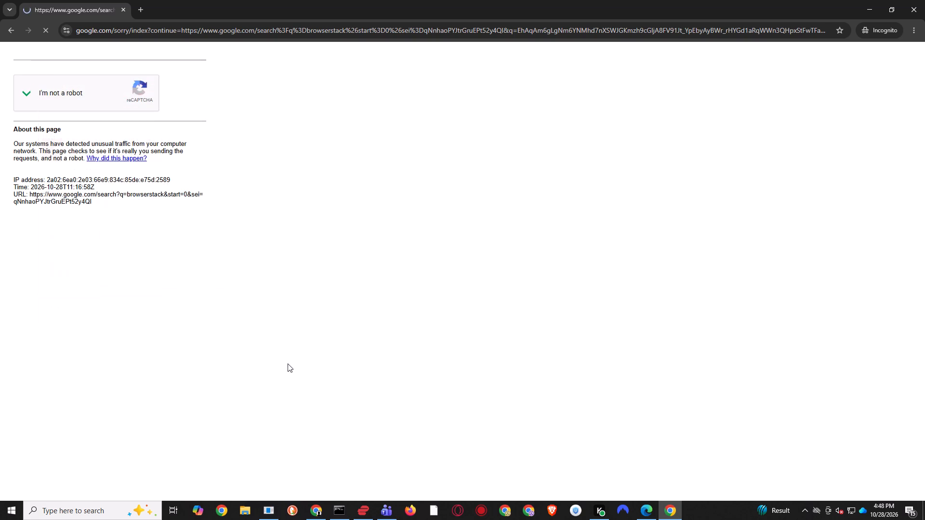
# Switch to the Edge InPrivate window and look over the Google results page for Testrigor.
pyautogui.click(650, 518)
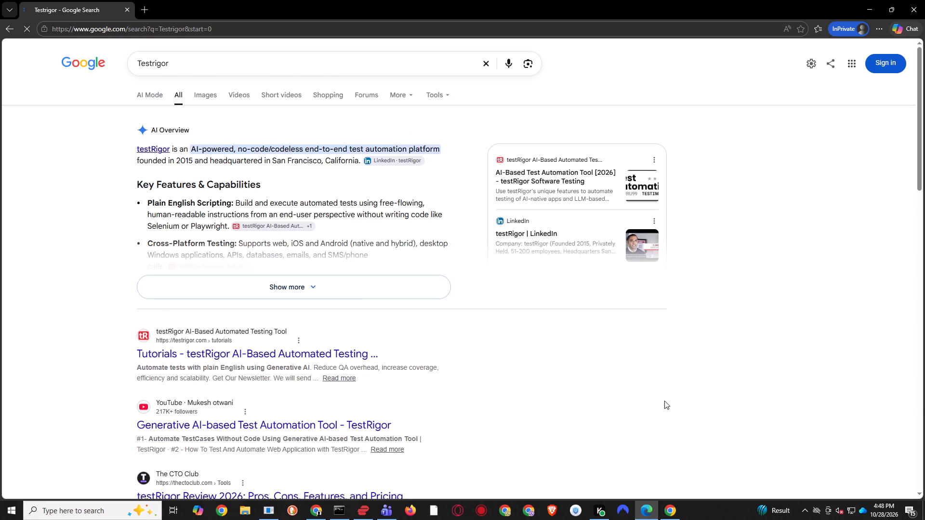
pyautogui.scroll(1, 664, 401)
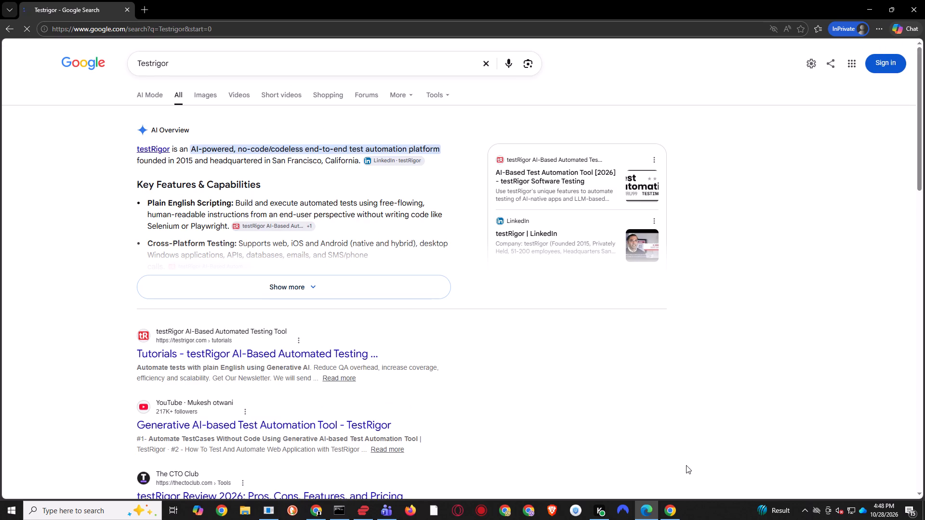
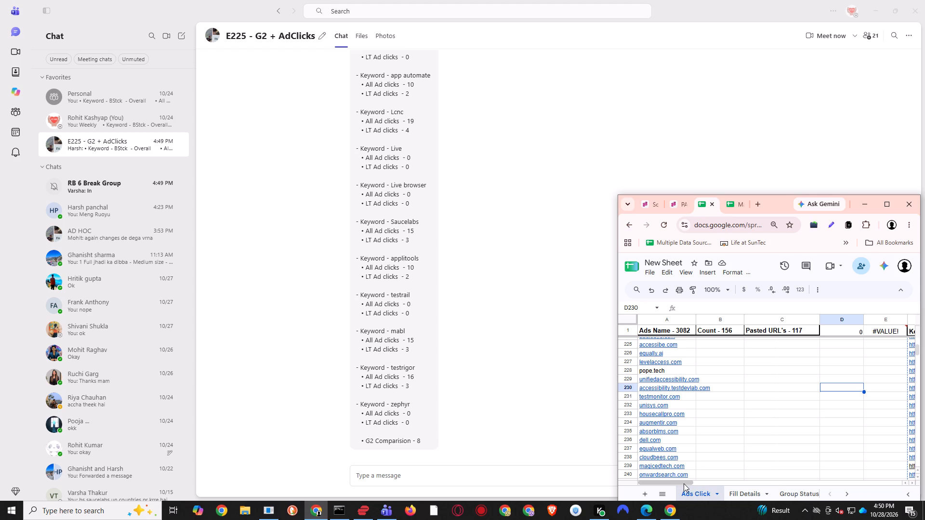
# Look over the ad names, counts and pasted URLs in the Ads Click sheet of New Sheet.
pyautogui.moveTo(684, 483); pyautogui.dragTo(674, 483)
pyautogui.scroll(20, 731, 448)
pyautogui.scroll(9, 731, 448)
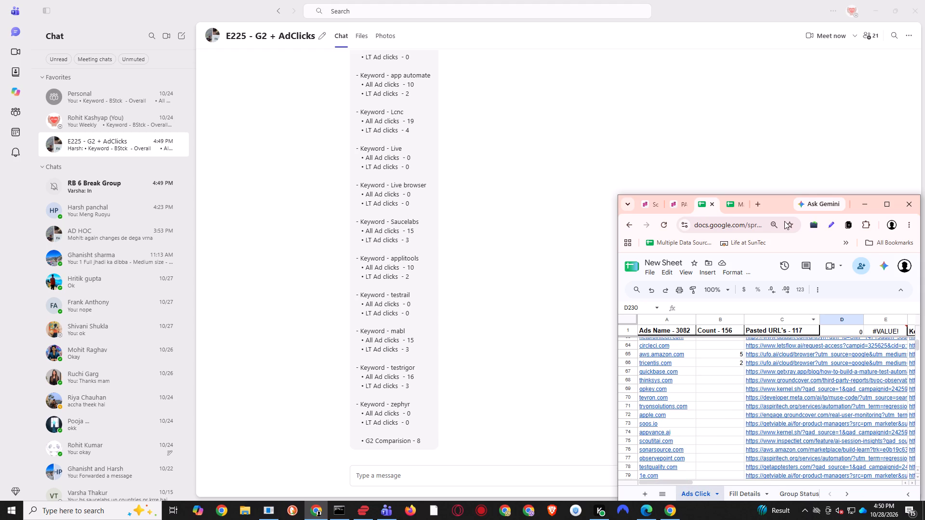
# Switch from New Sheet to the other spreadsheet already open in the same Chrome window.
pyautogui.click(742, 206)
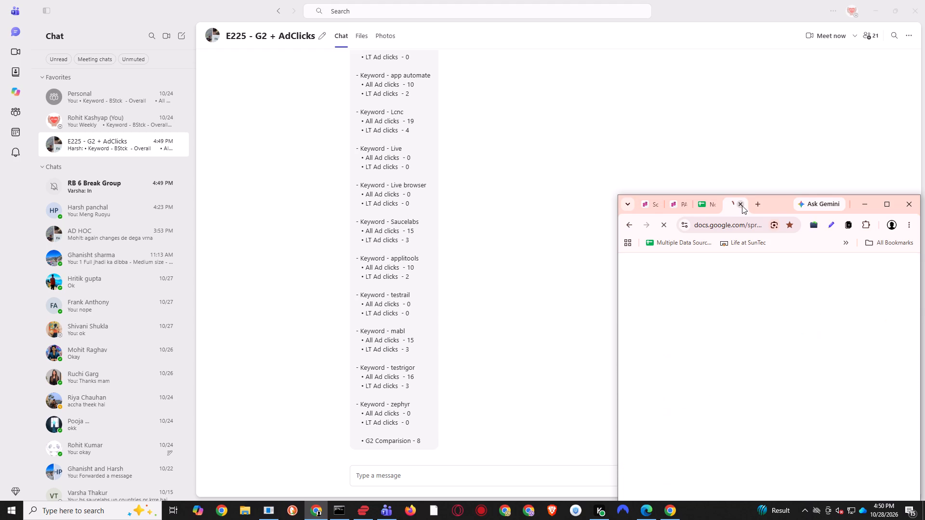
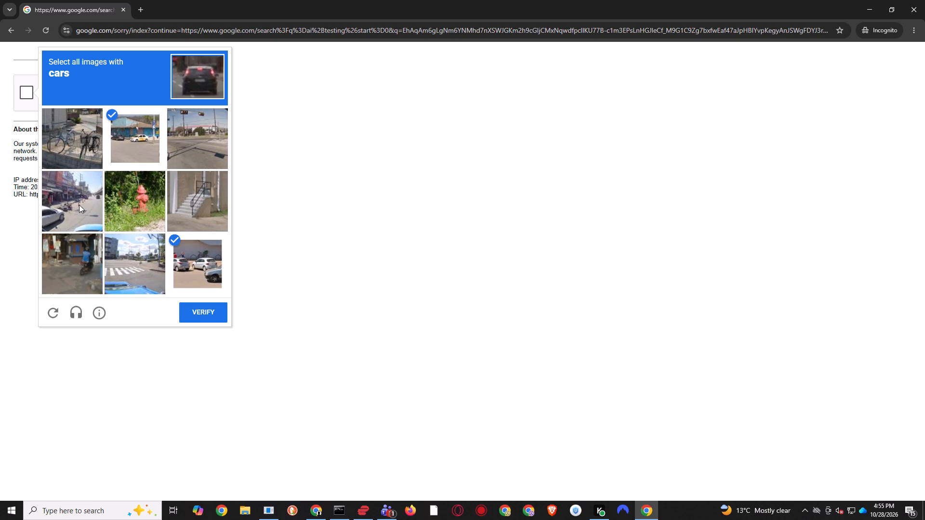
# Add the remaining street image with a car to the CAPTCHA selection and submit it for verification.
pyautogui.click(77, 210)
pyautogui.click(206, 315)
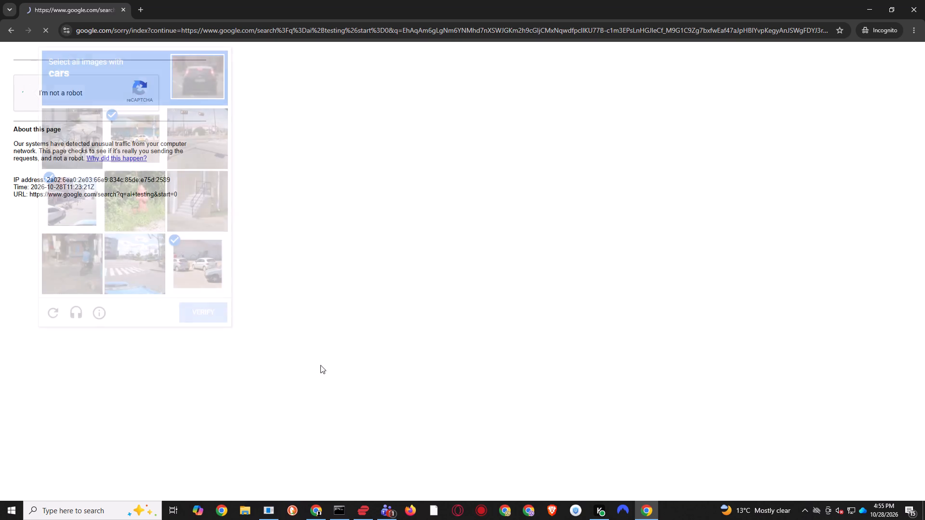
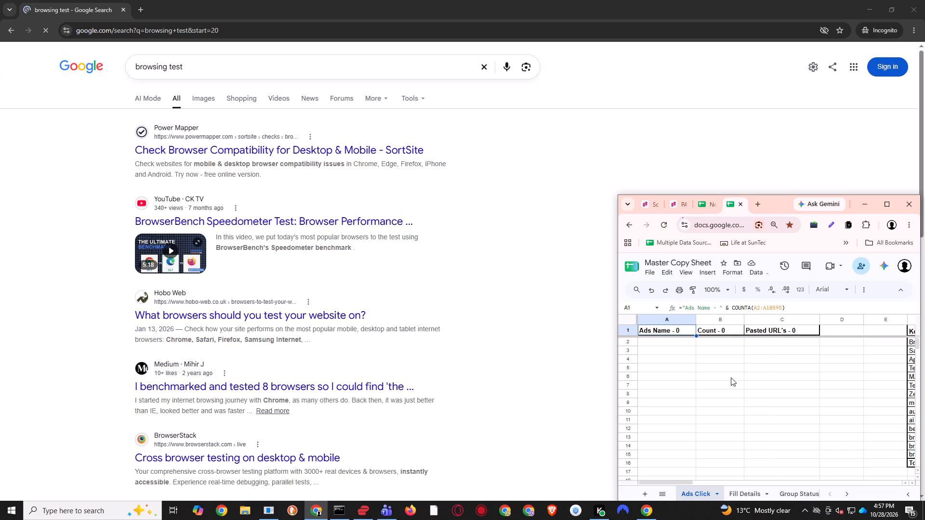
# Maximize the spreadsheet window and check the Ads Click sheets in Master Copy Sheet and New Sheet.
pyautogui.click(772, 369)
pyautogui.click(886, 203)
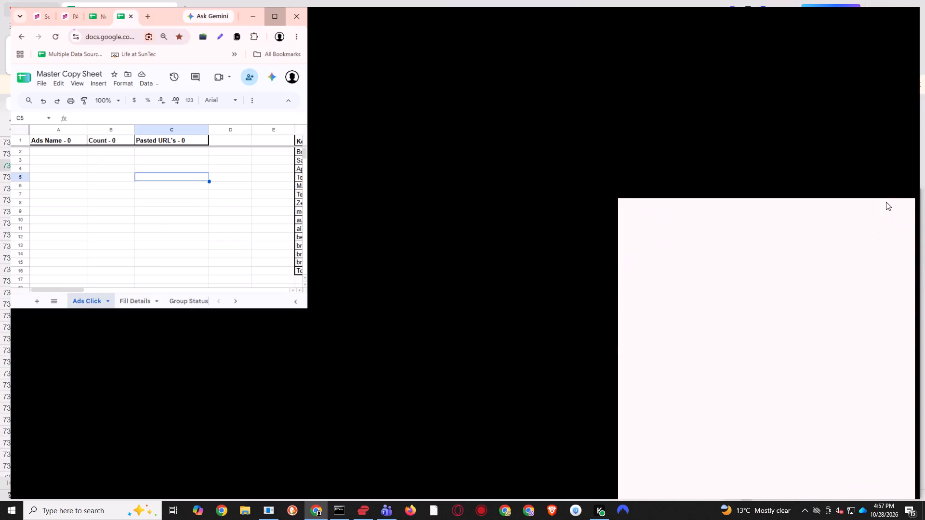
pyautogui.scroll(3, 540, 270)
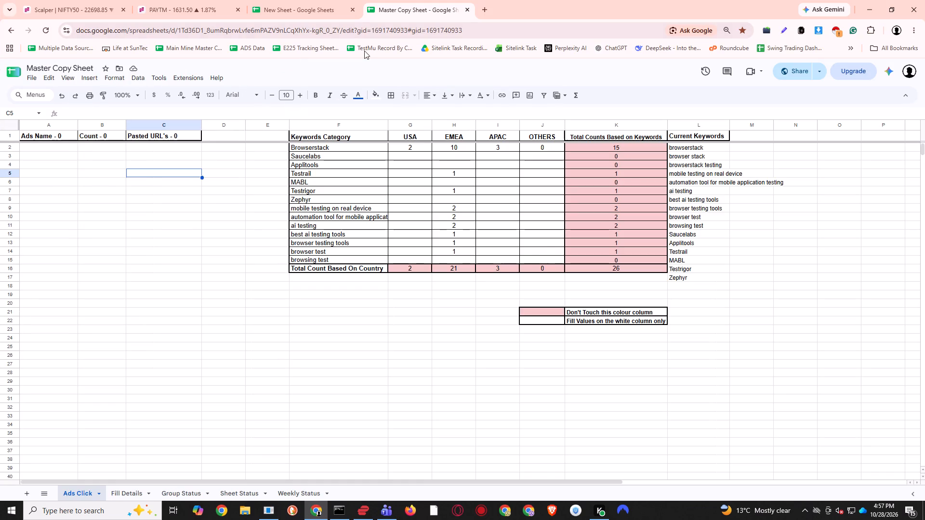
pyautogui.click(310, 0)
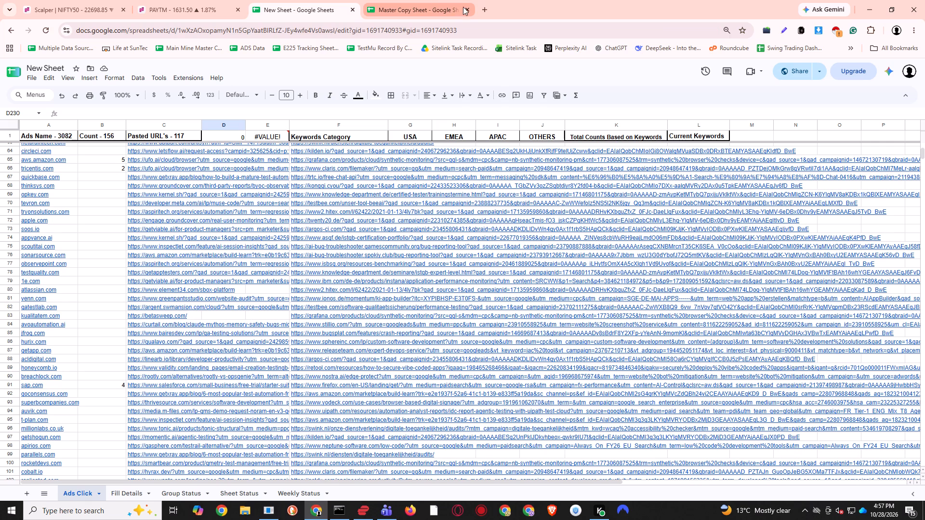
# Return to the Master Copy Sheet spreadsheet and close its browser tab.
pyautogui.click(414, 0)
pyautogui.click(464, 11)
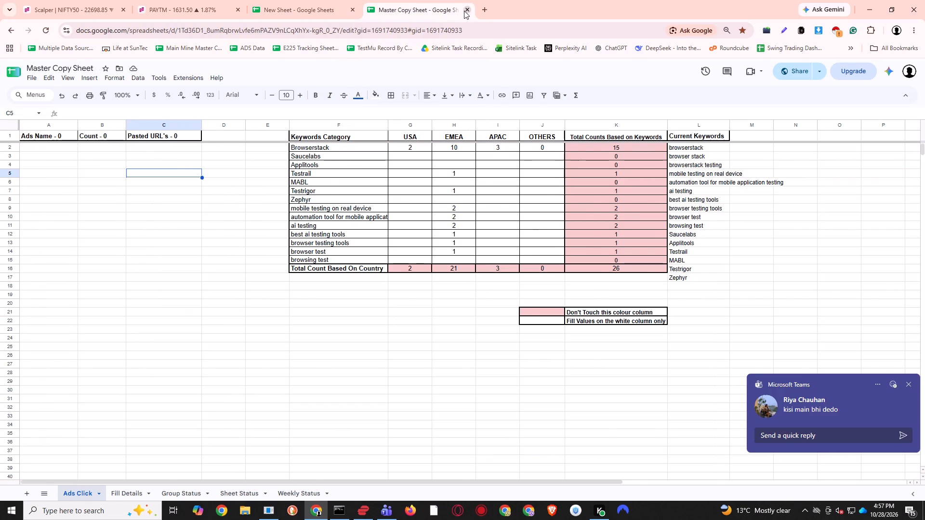
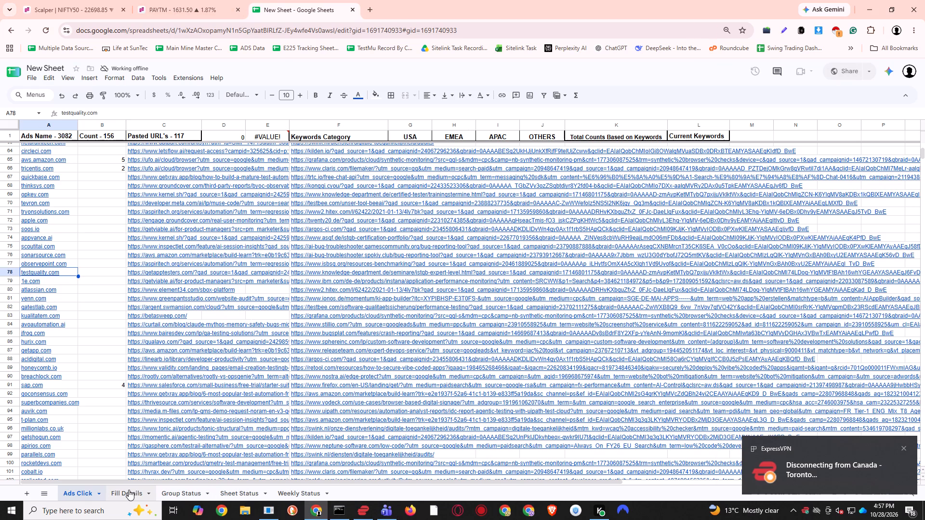
# Clear all USA, EMEA and APAC keyword counts in G2:I15 of the Ads Click sheet.
pyautogui.click(79, 491)
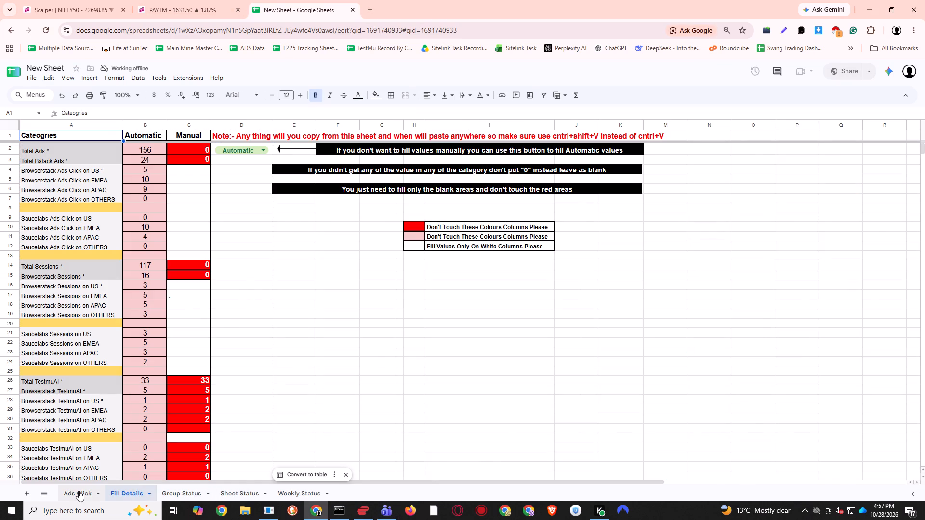
pyautogui.scroll(20, 740, 283)
pyautogui.scroll(12, 740, 283)
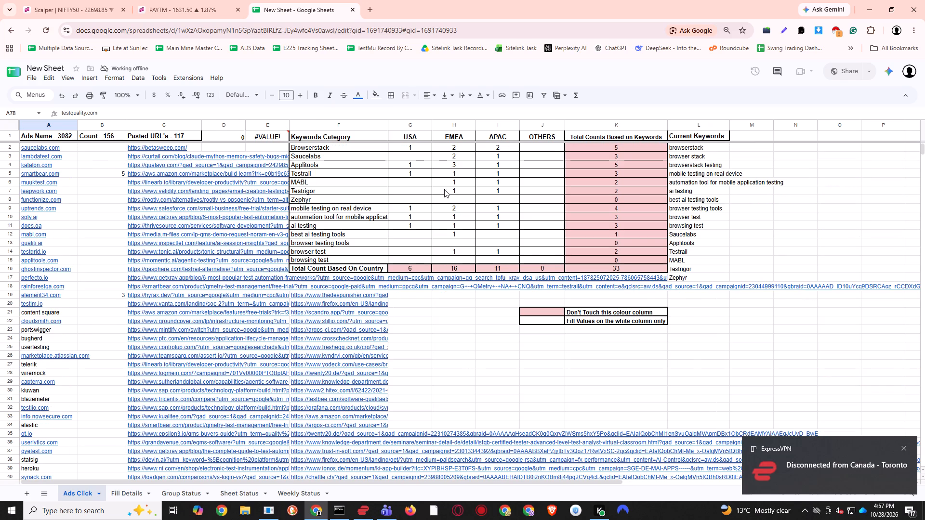
pyautogui.moveTo(422, 151); pyautogui.dragTo(506, 256)
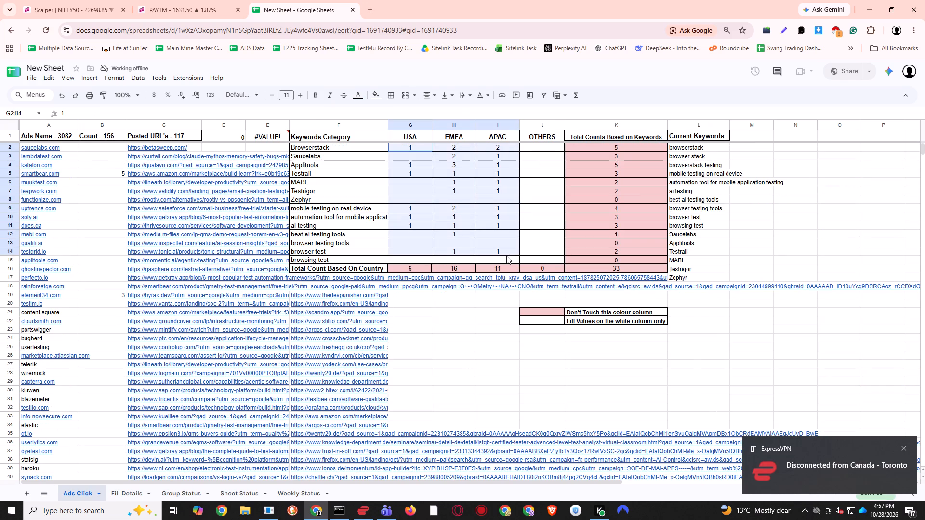
pyautogui.moveTo(506, 256); pyautogui.dragTo(508, 259)
pyautogui.press('Delete')
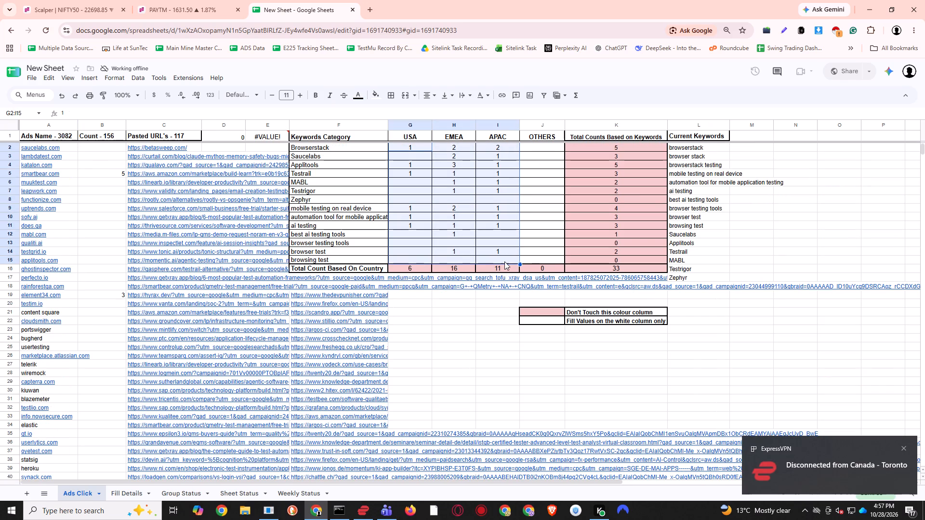
# Enter the Browserstack counts as 1 for USA, 2 for EMEA and 1 for APAC.
pyautogui.click(423, 150)
pyautogui.press('1')
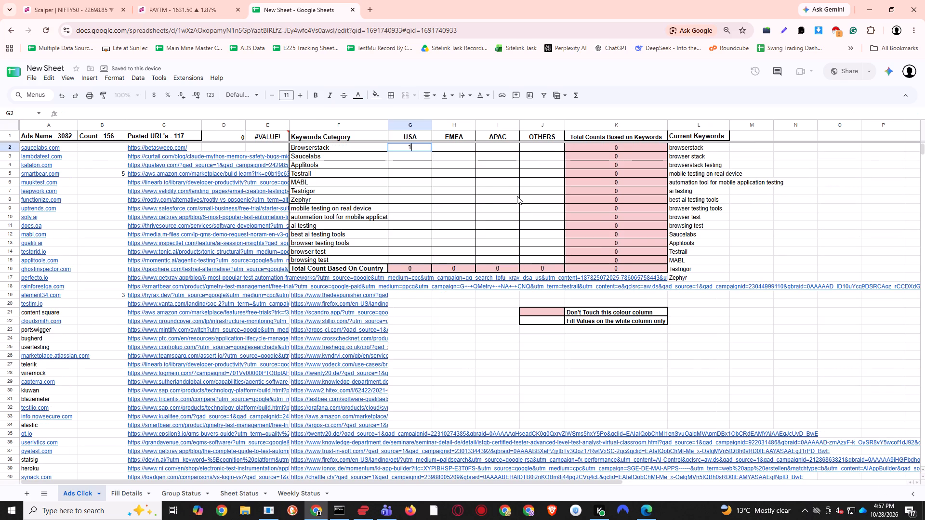
pyautogui.press('Right')
pyautogui.press('2')
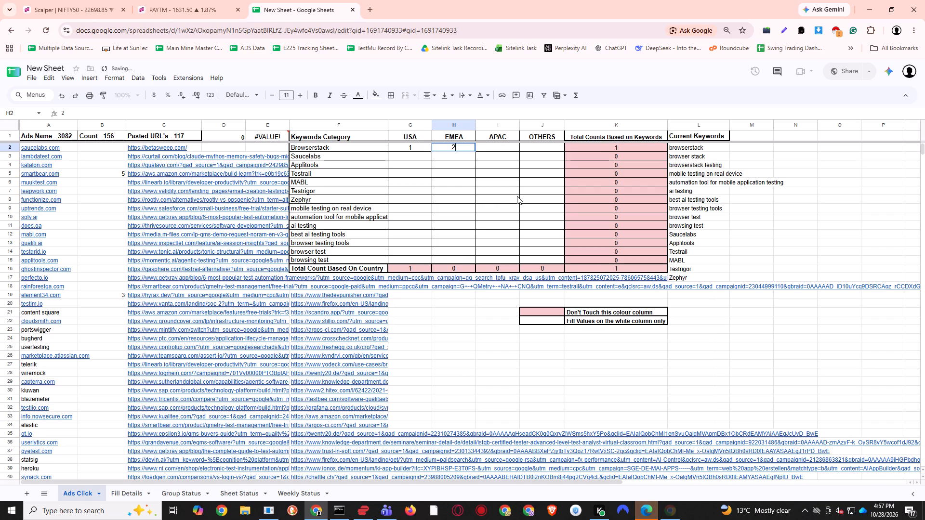
pyautogui.press('Right')
pyautogui.press('1')
pyautogui.press('Down')
# Enter a USA count of 1 for both Applitools and Testrigor.
pyautogui.press('Left')
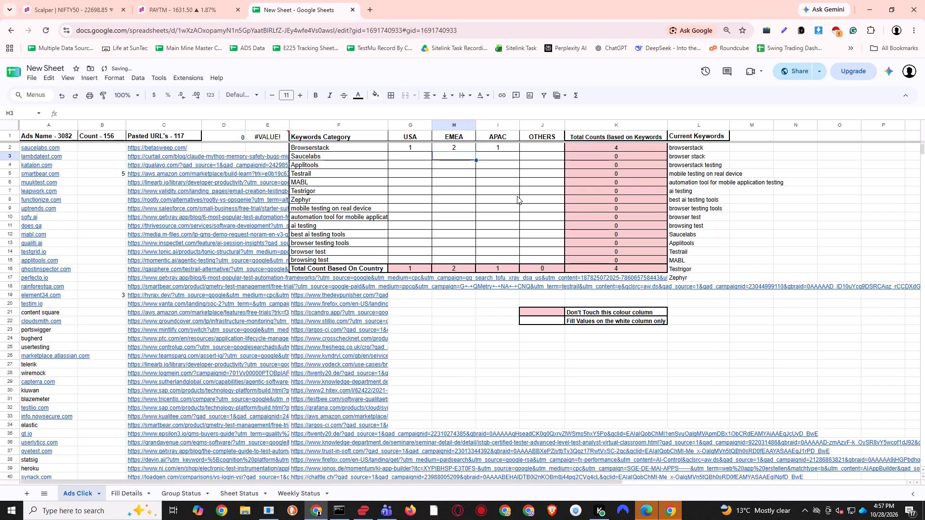
pyautogui.press('Left')
pyautogui.press('Down')
pyautogui.press('1')
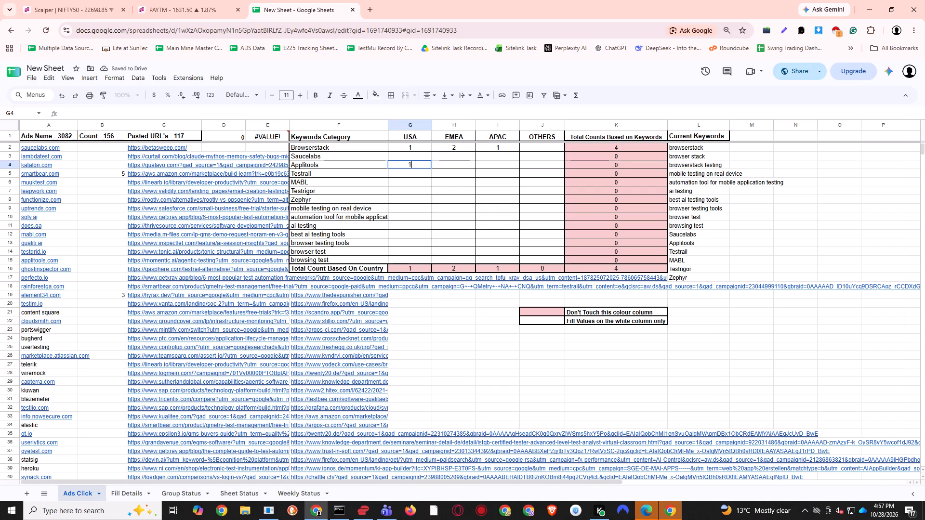
pyautogui.press('Right')
pyautogui.press('Down')
pyautogui.press('Left')
pyautogui.press('Down')
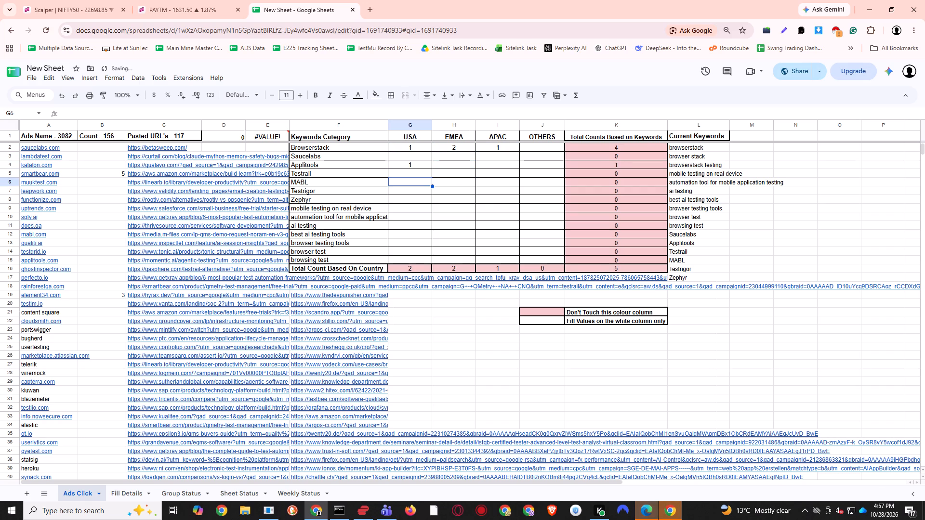
pyautogui.press('Down')
pyautogui.press('1')
pyautogui.press('Down')
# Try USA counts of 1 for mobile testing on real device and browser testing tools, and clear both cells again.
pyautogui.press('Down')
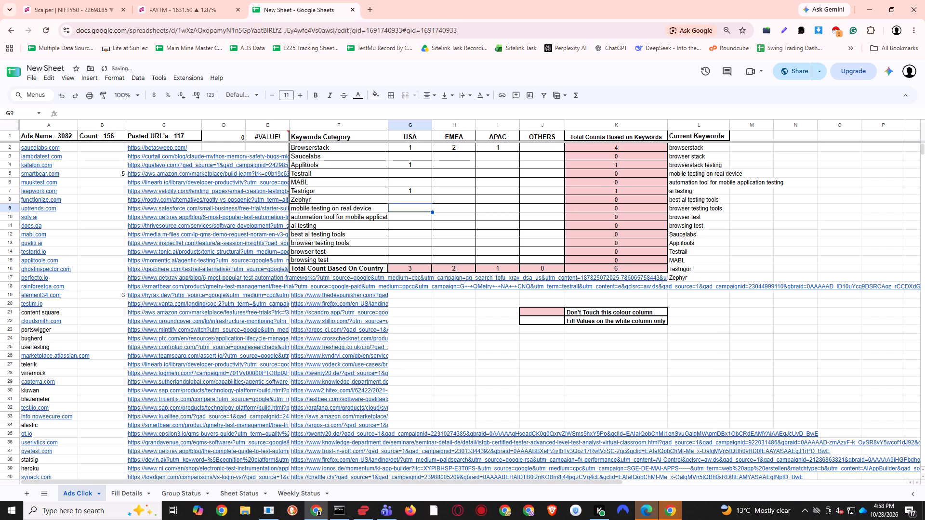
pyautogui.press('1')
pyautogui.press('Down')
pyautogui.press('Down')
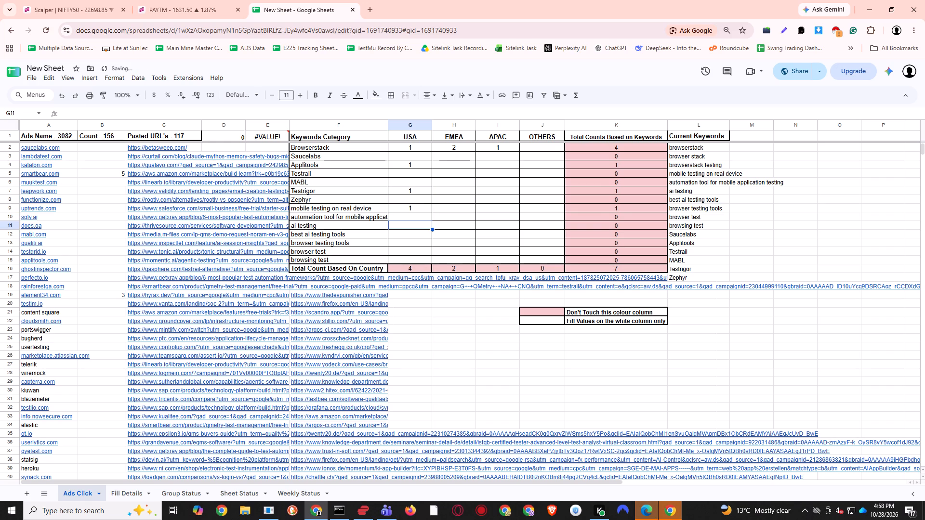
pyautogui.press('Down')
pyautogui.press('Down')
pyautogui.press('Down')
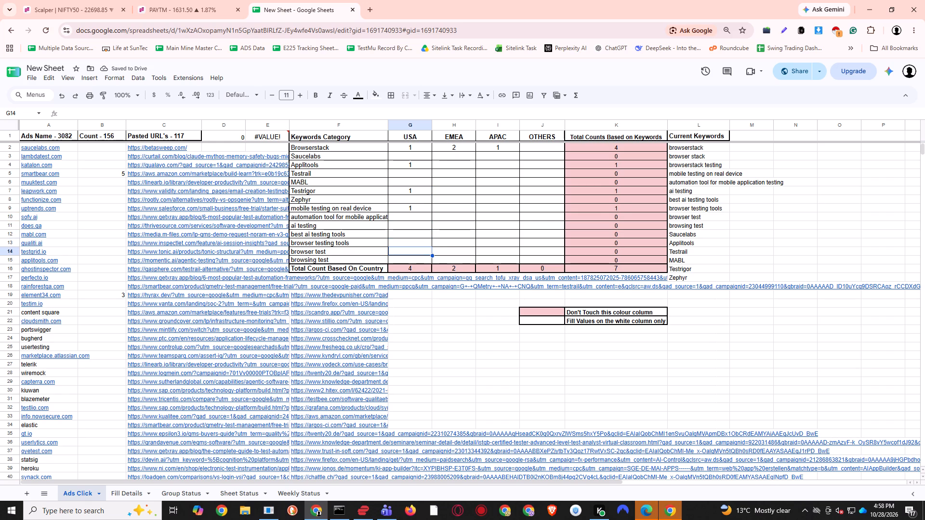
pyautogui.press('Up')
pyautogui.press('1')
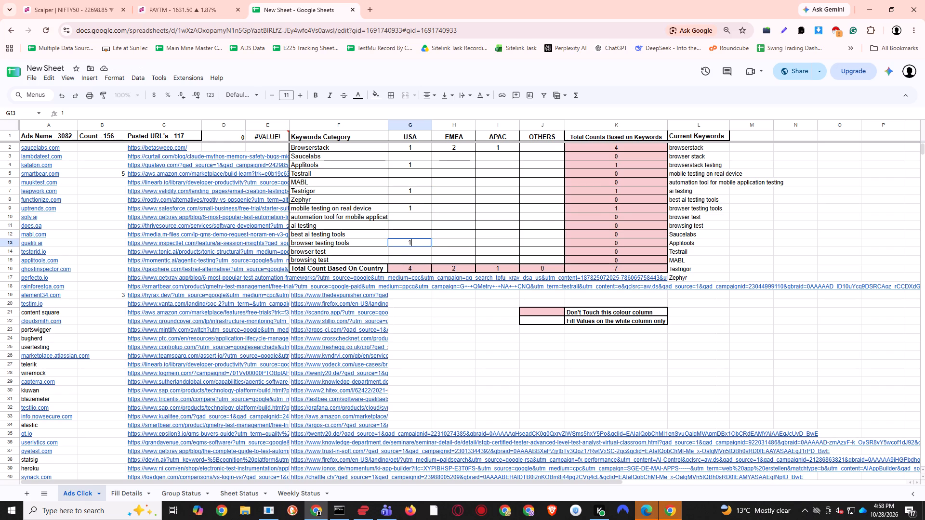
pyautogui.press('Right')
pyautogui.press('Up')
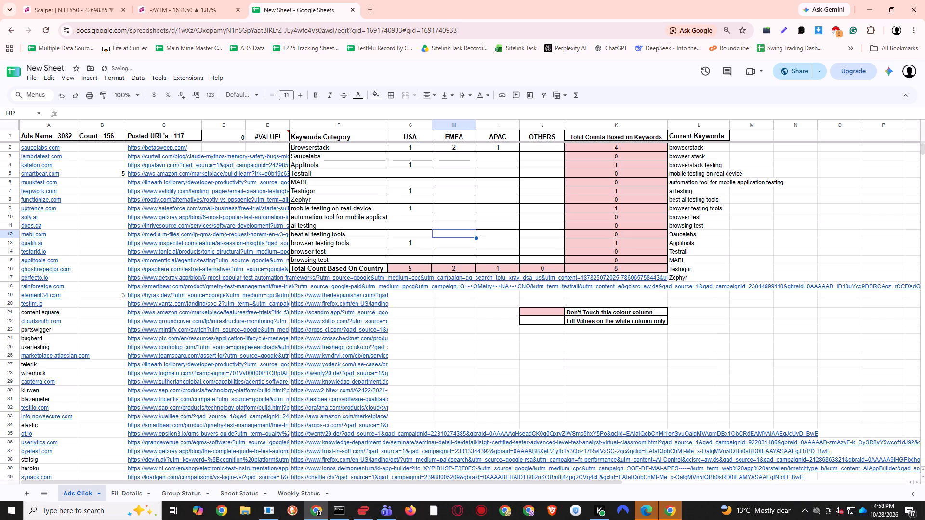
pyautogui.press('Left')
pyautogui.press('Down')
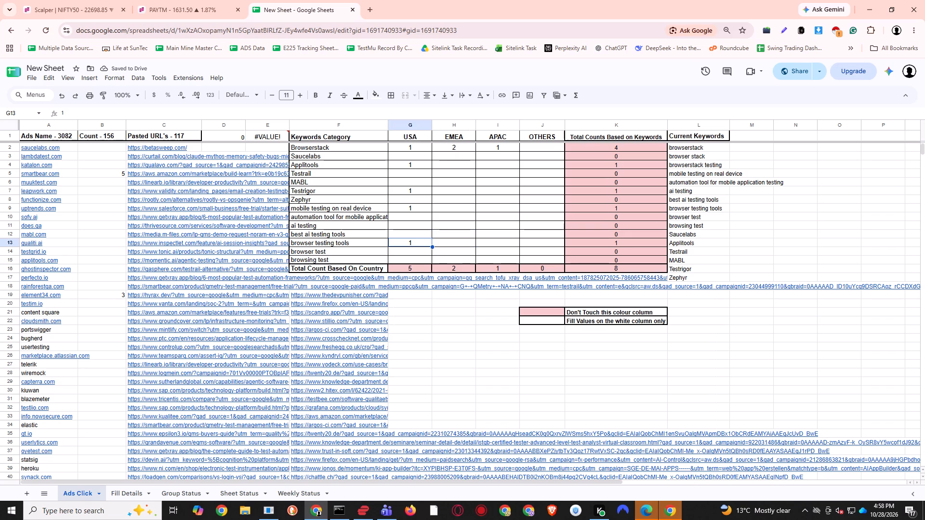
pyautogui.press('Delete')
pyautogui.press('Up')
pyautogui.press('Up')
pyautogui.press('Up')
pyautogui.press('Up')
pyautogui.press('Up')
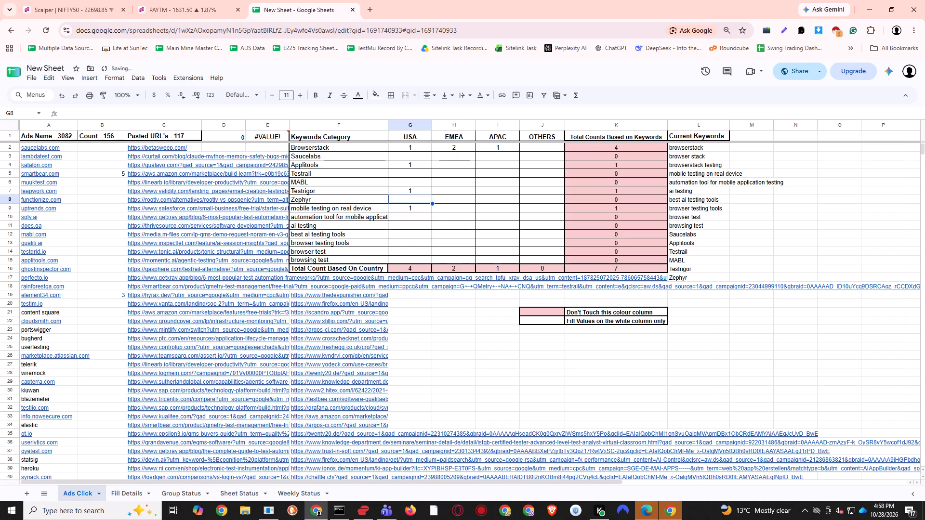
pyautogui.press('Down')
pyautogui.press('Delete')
# Enter an EMEA count of 1 for both Applitools and Testrigor.
pyautogui.press('Right')
pyautogui.press('Up')
pyautogui.press('Up')
pyautogui.press('Up')
pyautogui.press('Up')
pyautogui.press('Up')
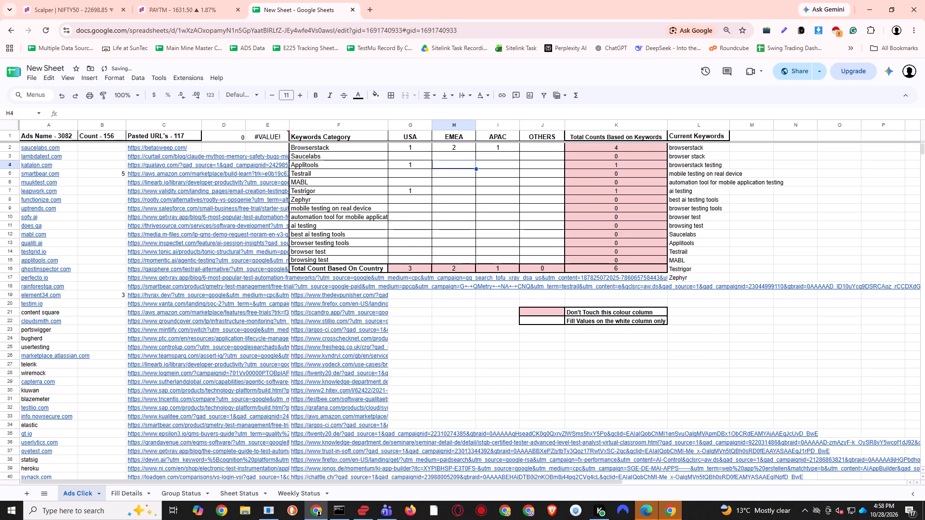
pyautogui.press('Down')
pyautogui.press('Up')
pyautogui.press('1')
pyautogui.press('Down')
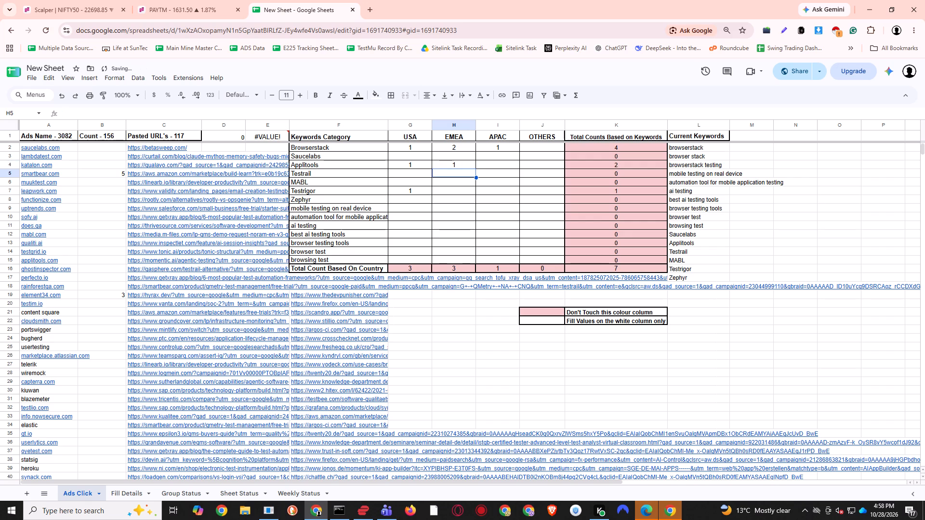
pyautogui.press('Up')
pyautogui.press('Down')
pyautogui.press('Down')
pyautogui.press('Down')
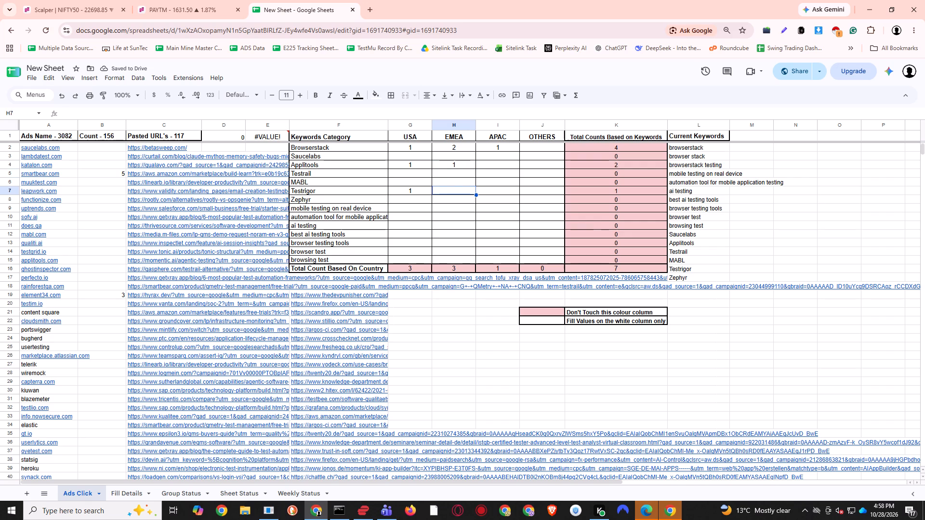
pyautogui.press('1')
pyautogui.press('Down')
# Enter an EMEA count of 2 for mobile testing on real device and for automation tool for mobile application testing.
pyautogui.press('Down')
pyautogui.press('Down')
pyautogui.press('Up')
pyautogui.press('2')
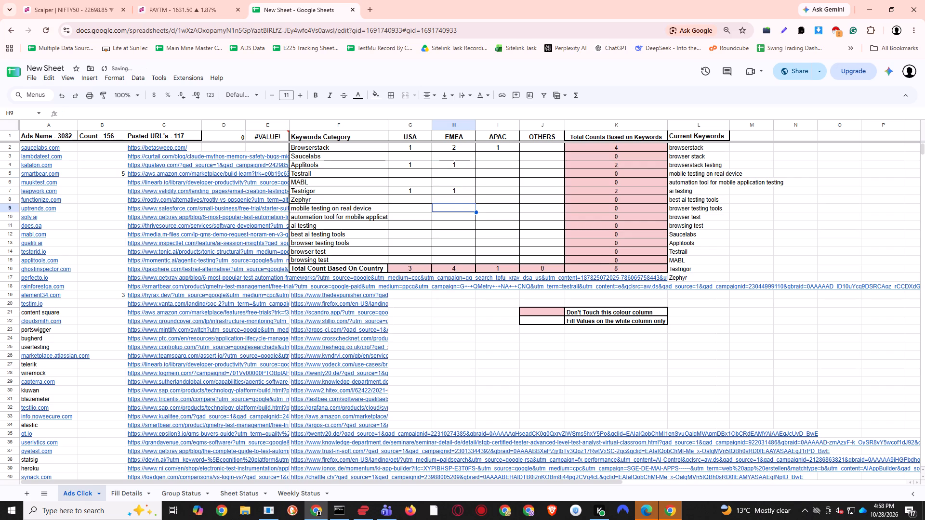
pyautogui.press('Down')
pyautogui.press('2')
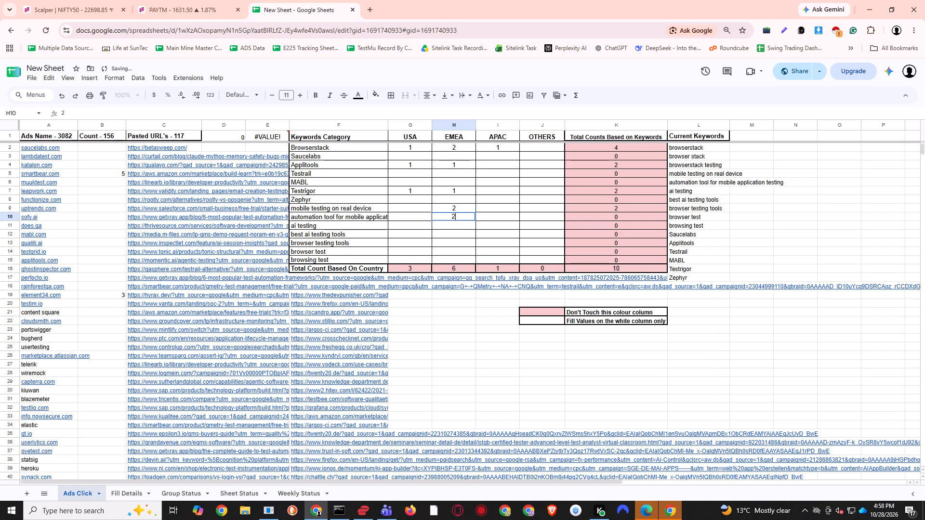
pyautogui.press('Right')
# Enter an APAC count of 1 for mobile testing on real device.
pyautogui.press('Up')
pyautogui.press('1')
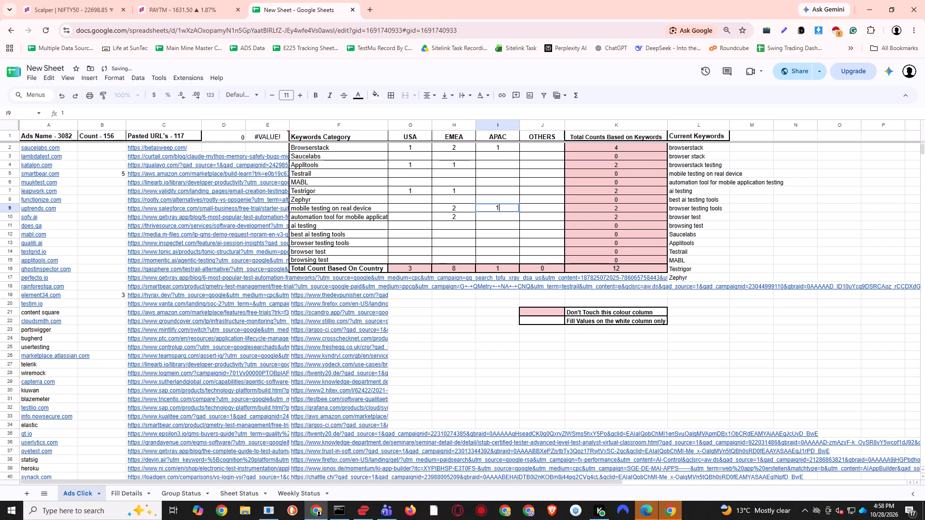
pyautogui.press('Down')
pyautogui.press('Down')
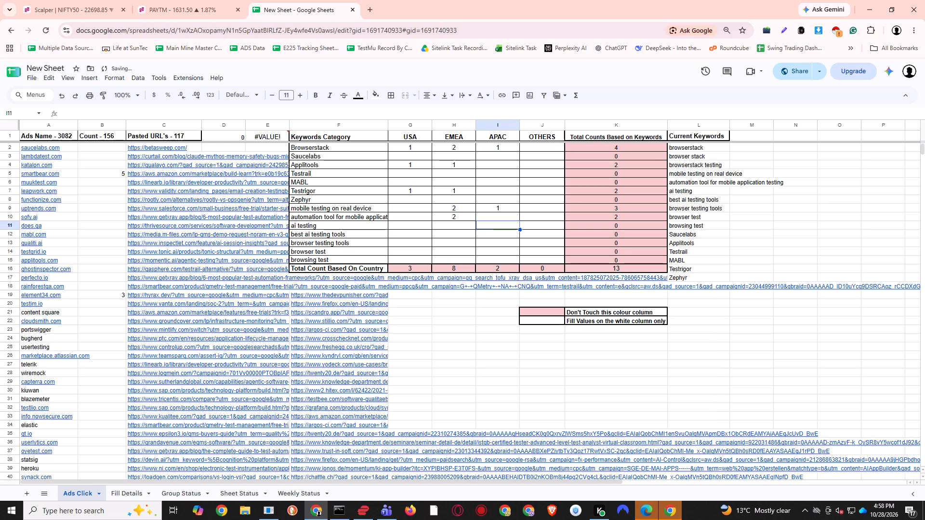
pyautogui.press('Down')
pyautogui.press('Down')
pyautogui.press('Up')
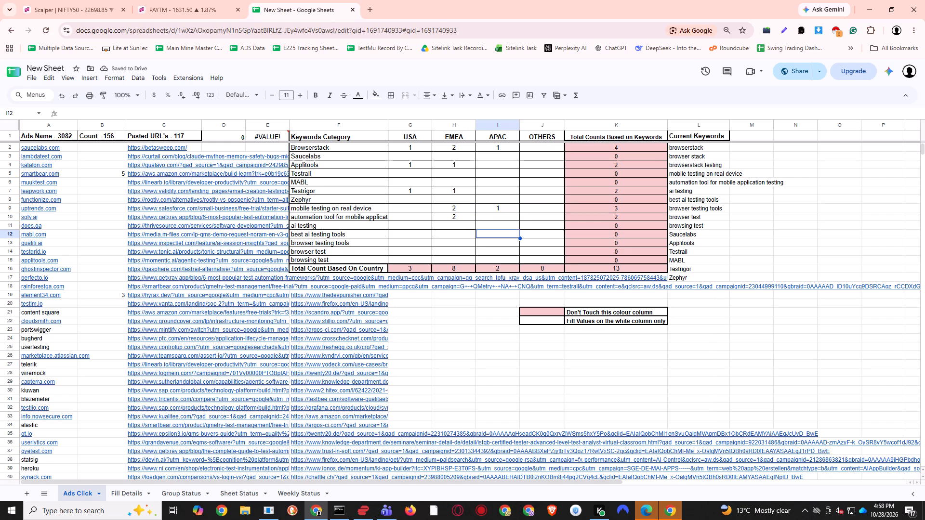
# Save the New Sheet spreadsheet.
pyautogui.click(550, 195)
pyautogui.hotkey('ctrl', 's')
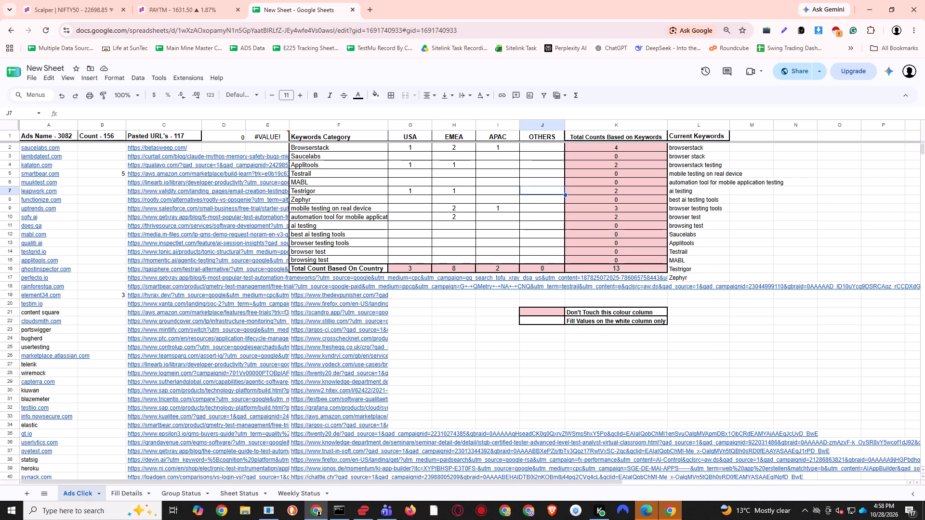
pyautogui.click(522, 189)
pyautogui.hotkey('ctrl', 's')
# Switch to the Incognito Chrome window and solve its reCAPTCHA by selecting images with bicycles.
pyautogui.click(672, 515)
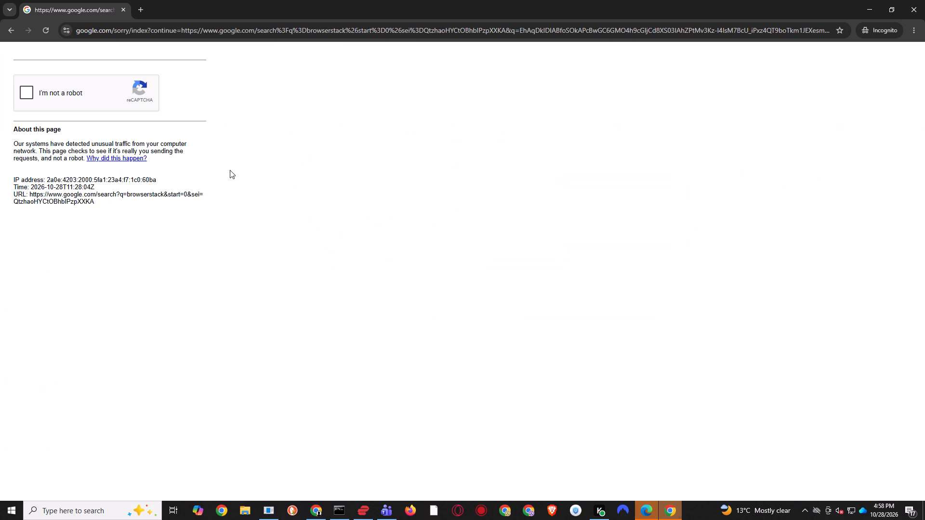
pyautogui.click(13, 82)
pyautogui.click(22, 87)
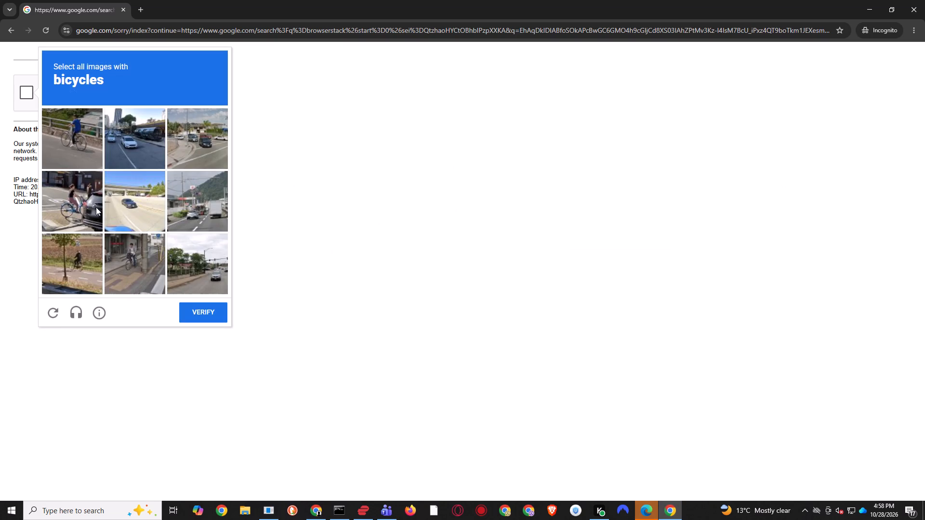
pyautogui.click(72, 145)
pyautogui.click(75, 207)
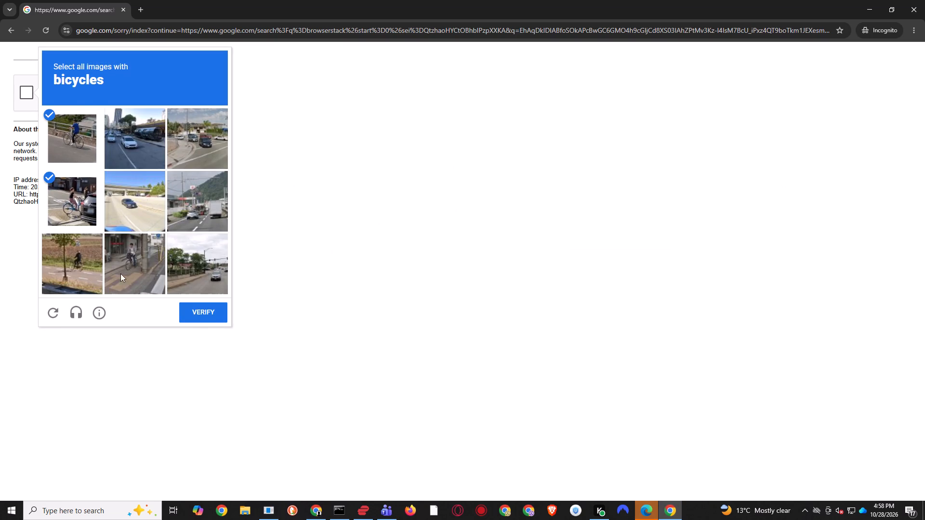
pyautogui.click(149, 273)
pyautogui.click(198, 312)
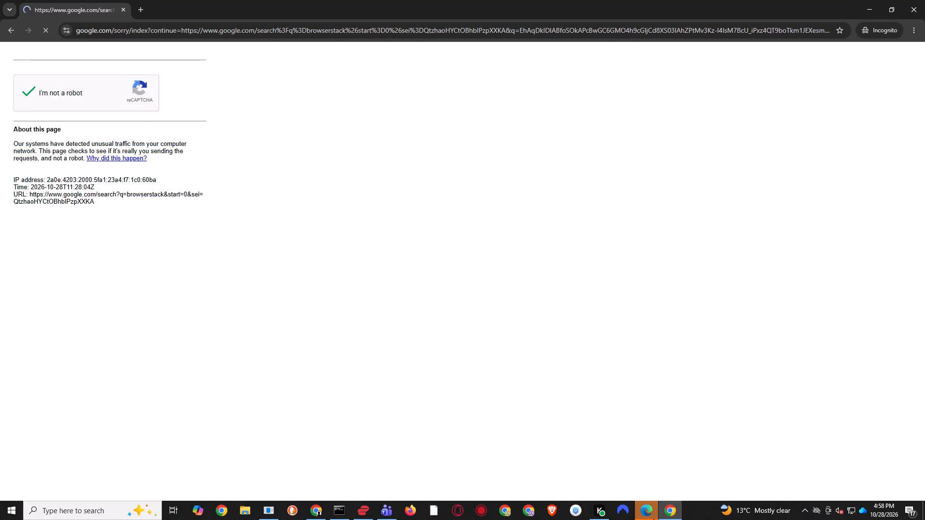
# Switch to the InPrivate Edge window, solve its reCAPTCHA by selecting images with cars, and check both search windows.
pyautogui.click(647, 518)
pyautogui.click(74, 98)
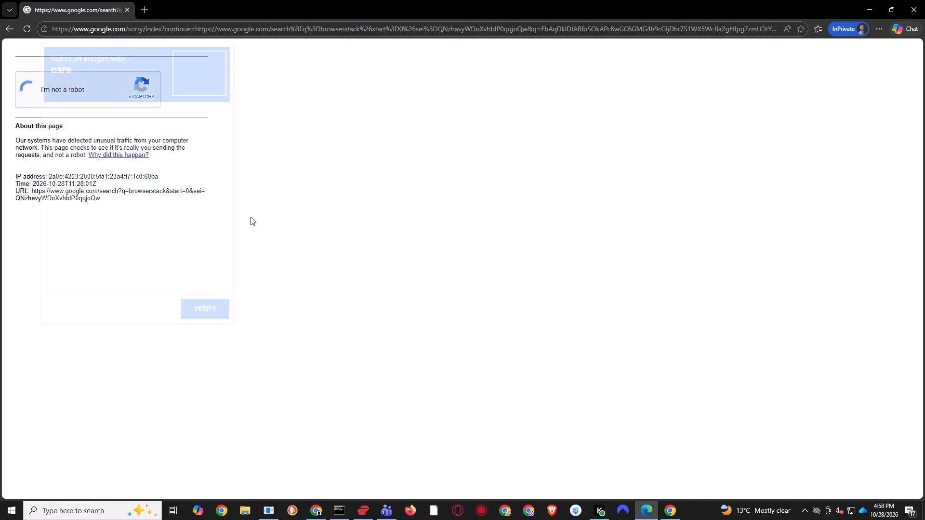
pyautogui.click(142, 283)
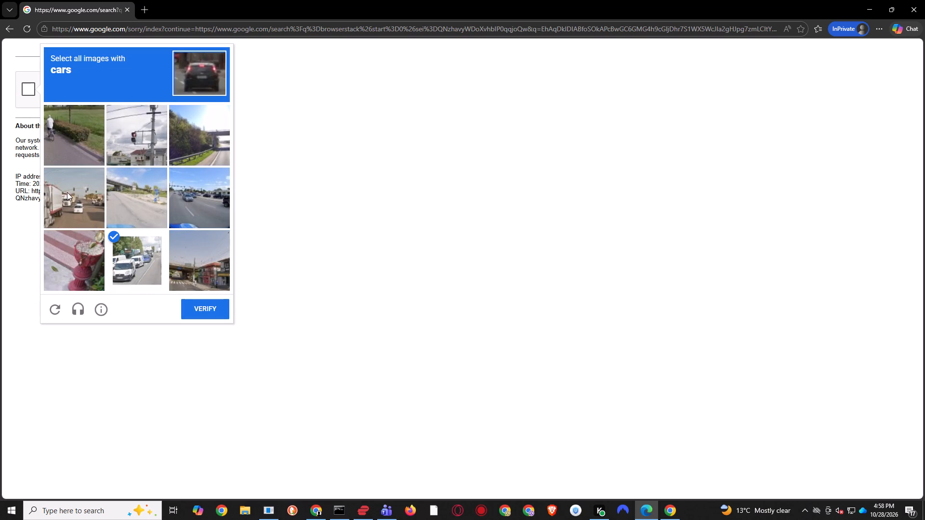
pyautogui.click(67, 192)
pyautogui.click(201, 181)
pyautogui.click(214, 313)
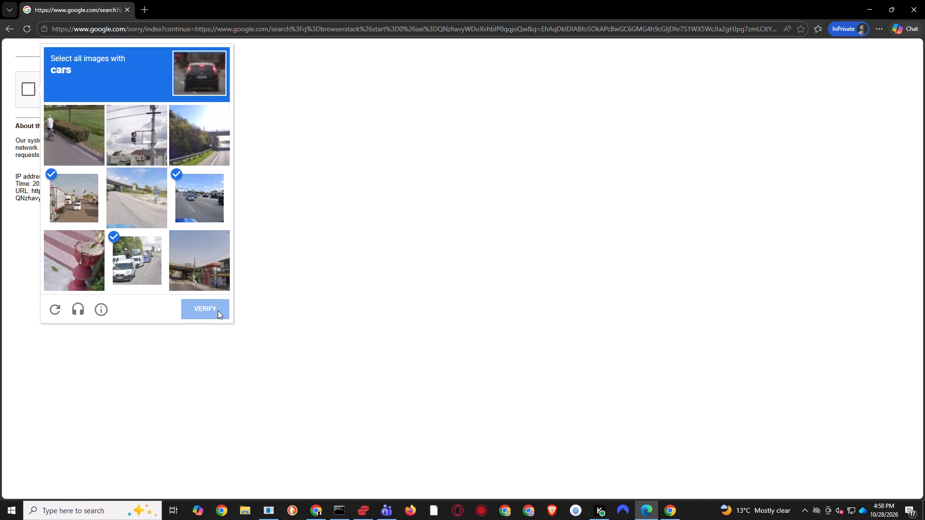
pyautogui.hotkey('alt', 'Tab')
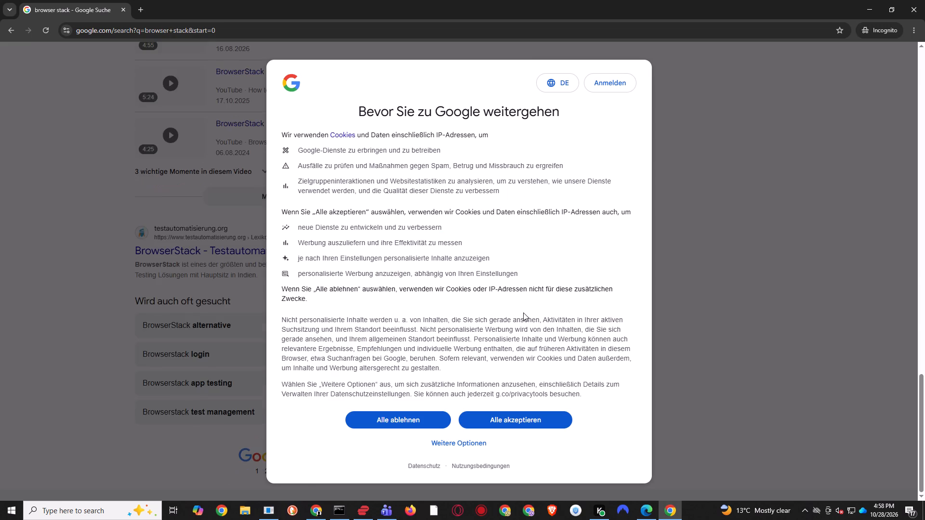
pyautogui.hotkey('alt', 'Tab')
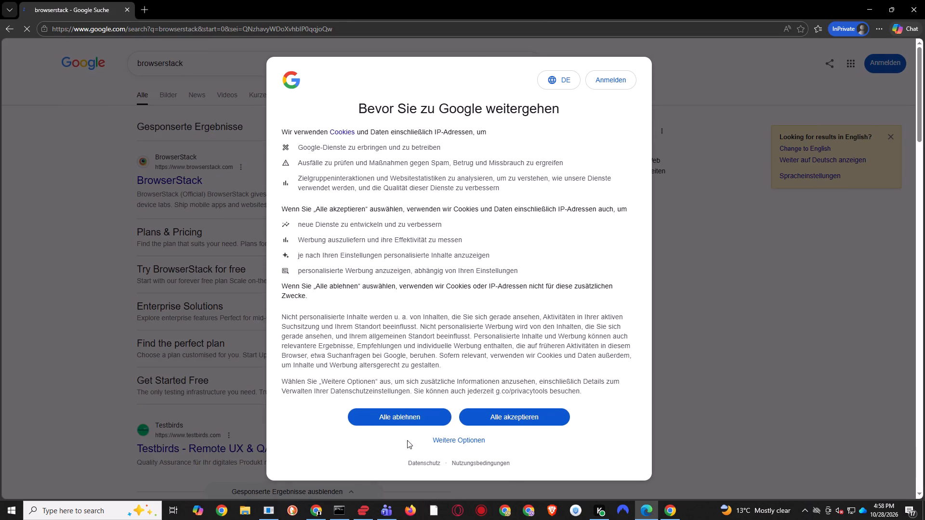
# Return to the Ads Click sheet and capture a region screenshot of the keyword table, from its header row through Total Count Based On Country.
pyautogui.click(316, 512)
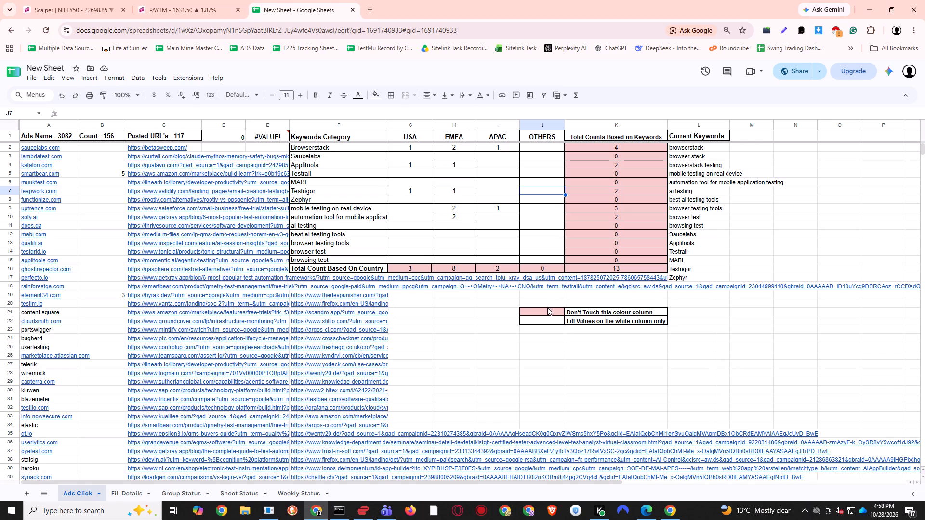
pyautogui.press('shift+super+s')
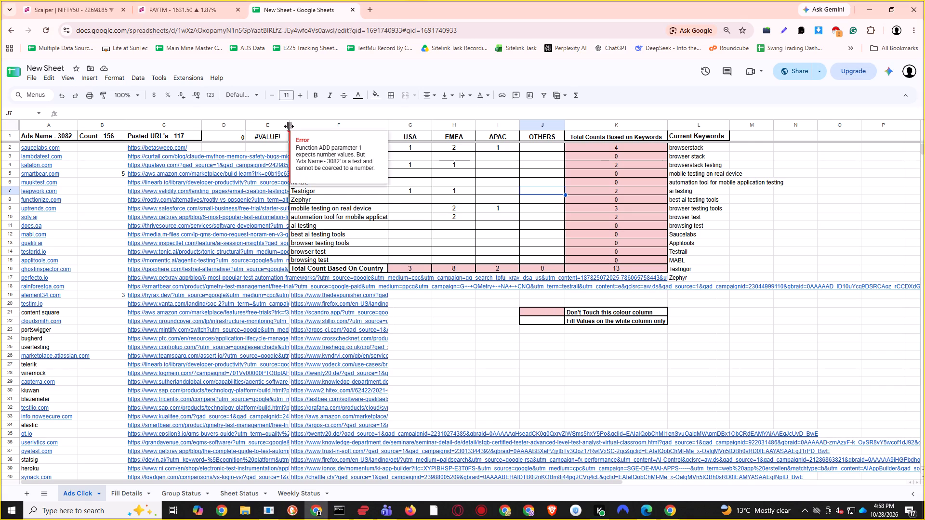
pyautogui.press('Escape')
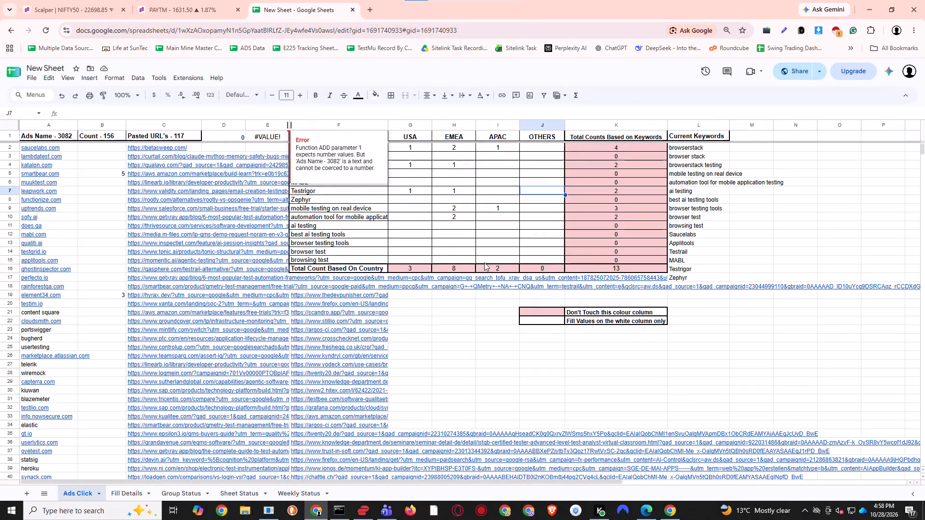
pyautogui.click(463, 334)
pyautogui.click(472, 307)
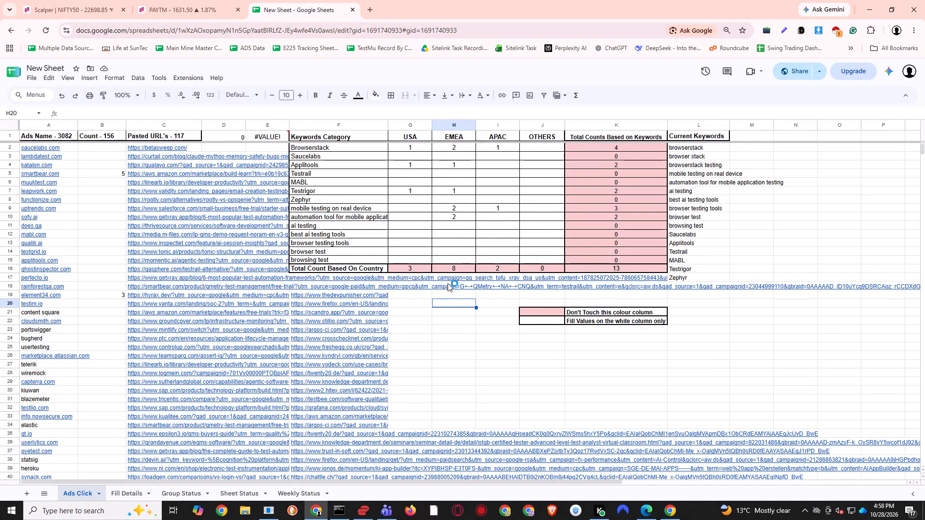
pyautogui.press('shift+super+s')
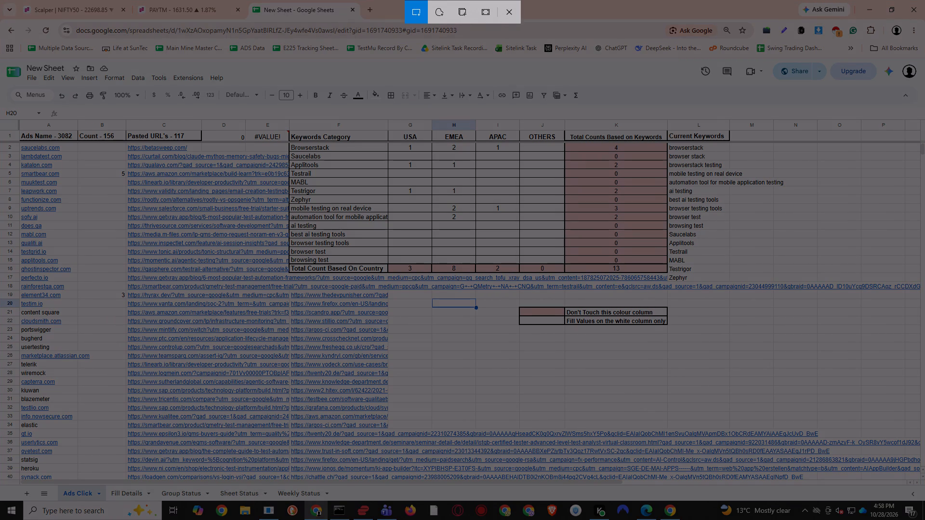
pyautogui.moveTo(286, 129); pyautogui.dragTo(671, 273)
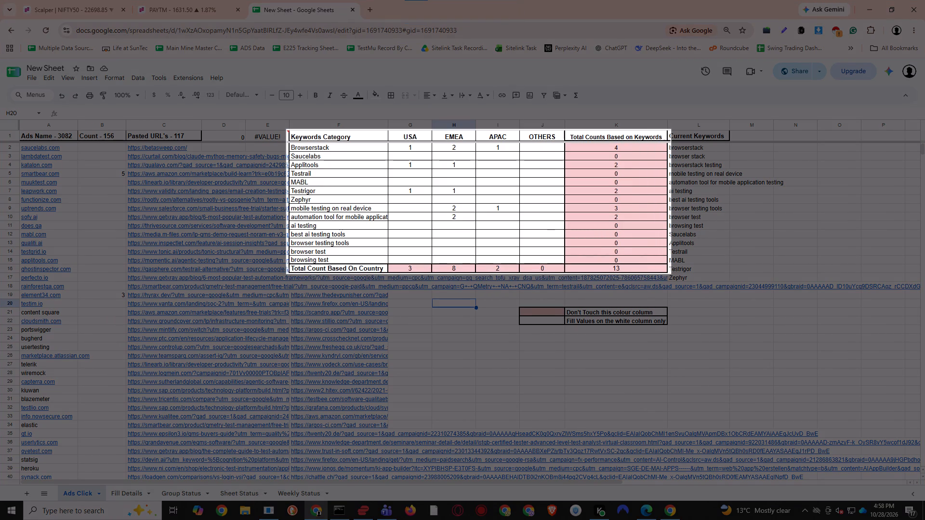
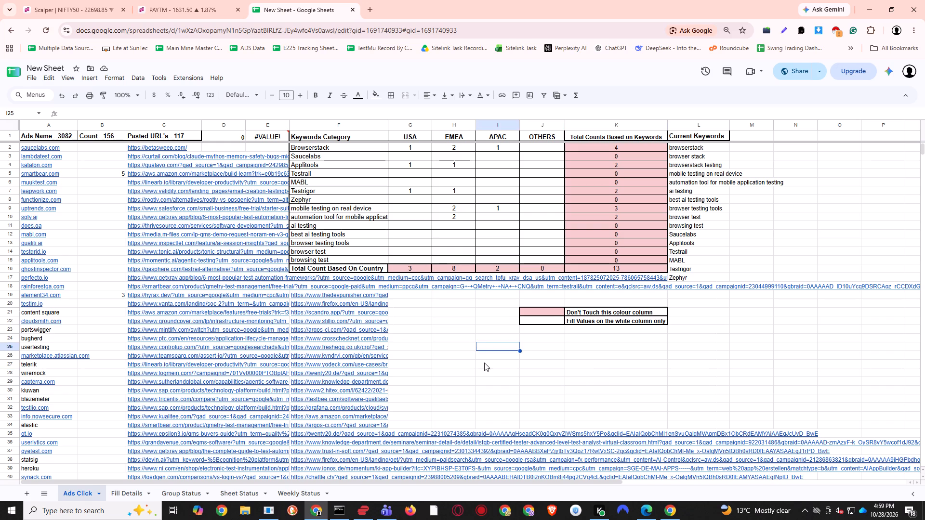
# Save the New Sheet spreadsheet from the Ads Click sheet, leaving an empty cell below the keyword table selected.
pyautogui.click(484, 368)
pyautogui.hotkey('ctrl', 's')
pyautogui.click(570, 355)
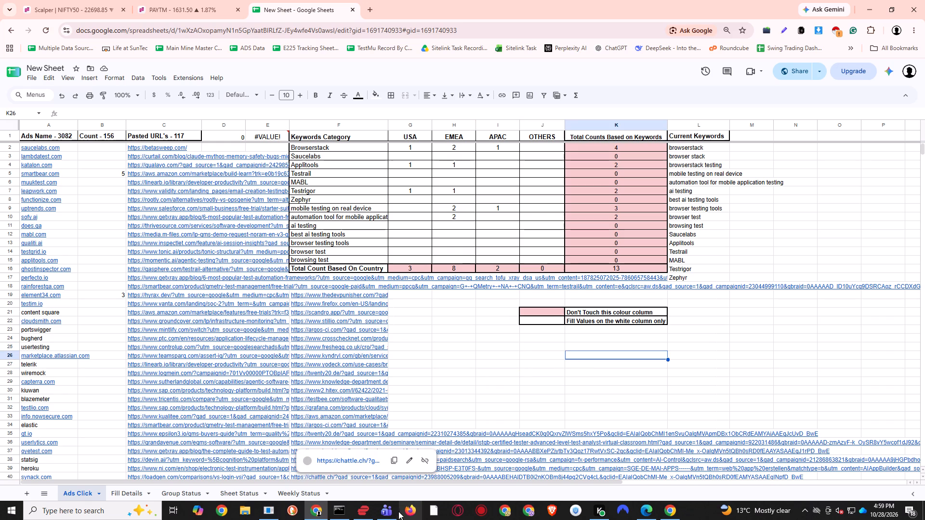
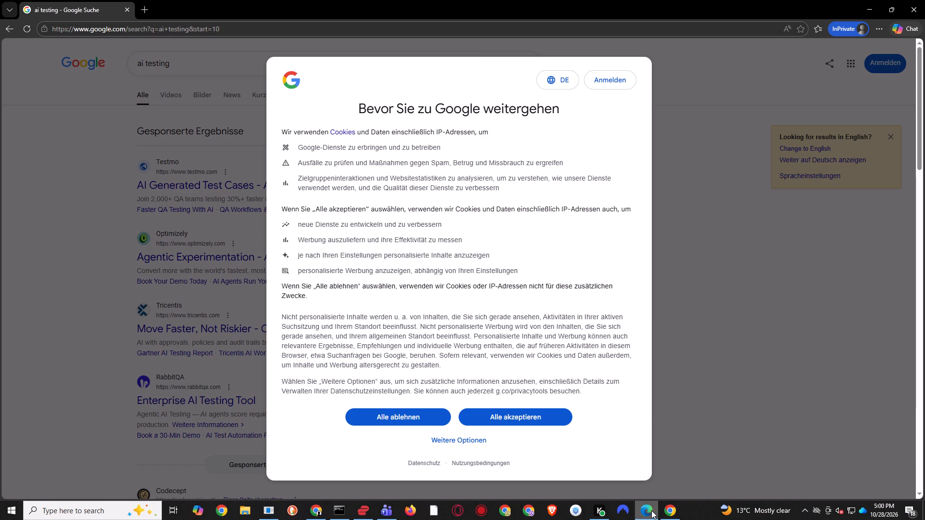
# Switch to the Chrome incognito window with the "browser test" search and reject all cookies in Google's consent notice.
pyautogui.click(674, 513)
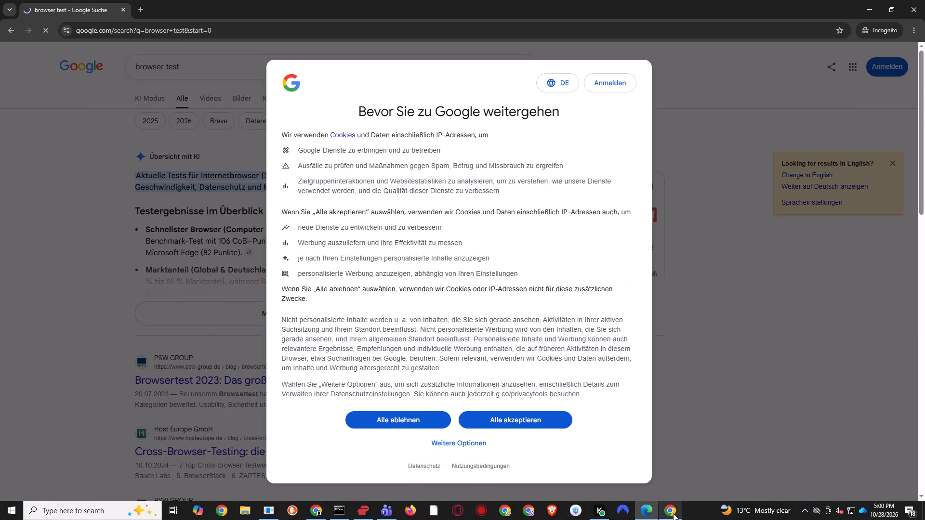
pyautogui.click(422, 424)
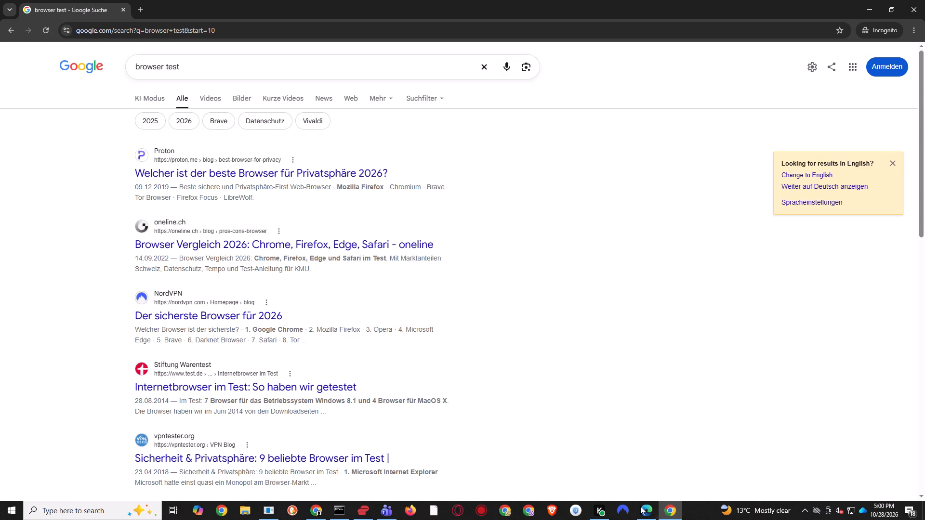
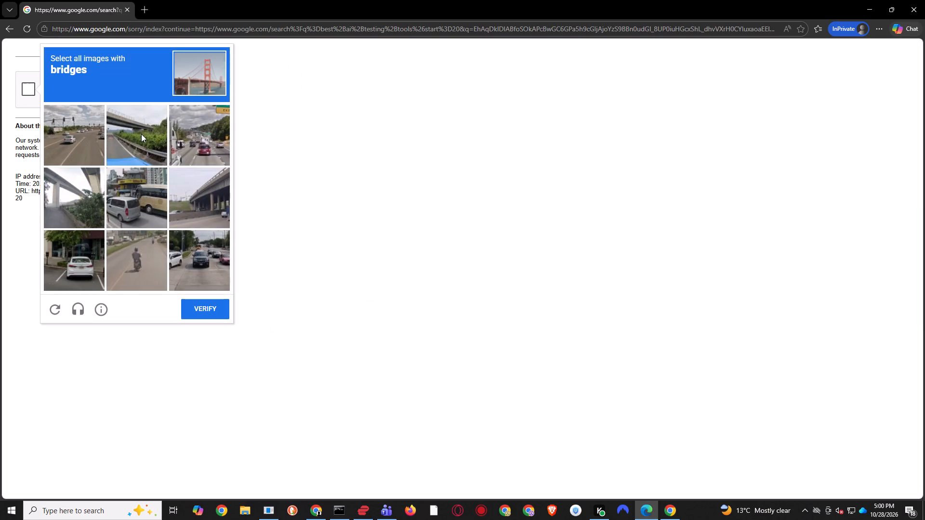
# Solve the bridges CAPTCHA in the InPrivate window for the "best ai testing tools" search by selecting all bridge images and verifying.
pyautogui.click(135, 151)
pyautogui.click(78, 206)
pyautogui.click(221, 209)
pyautogui.click(224, 307)
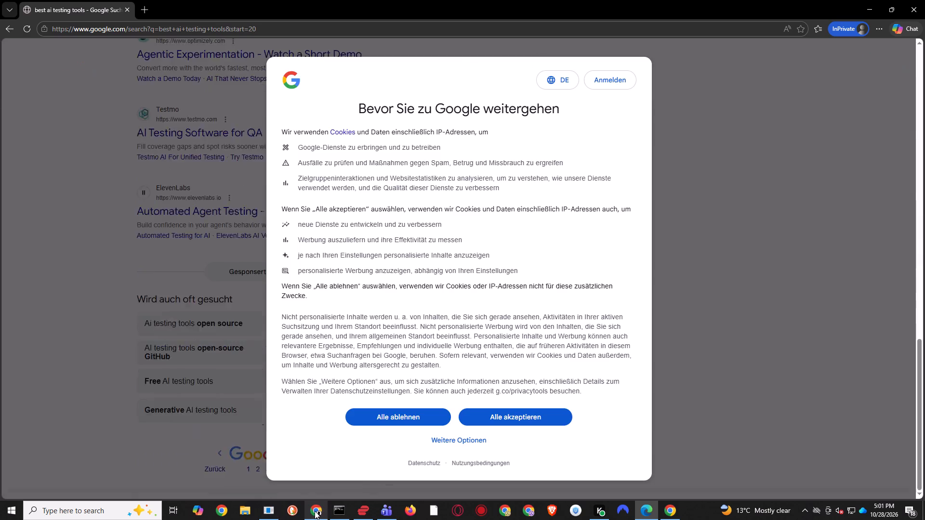
# Switch to the ads-click Google Sheet in Chrome and check the current VPN connection in ExpressVPN.
pyautogui.click(315, 511)
pyautogui.click(587, 369)
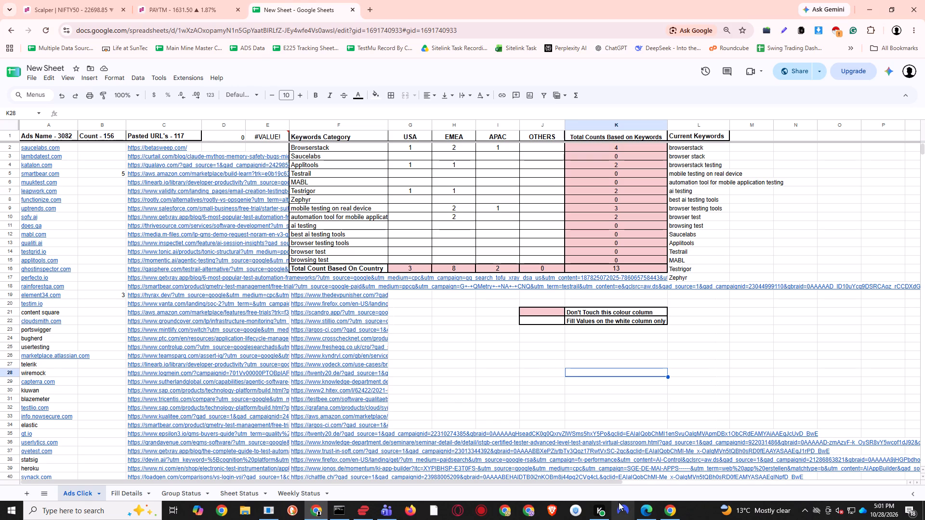
pyautogui.click(360, 512)
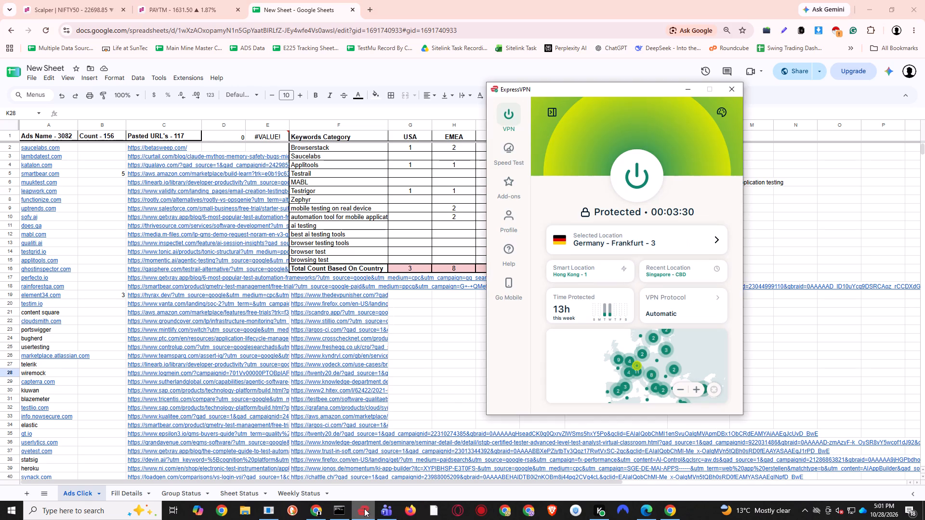
pyautogui.click(463, 340)
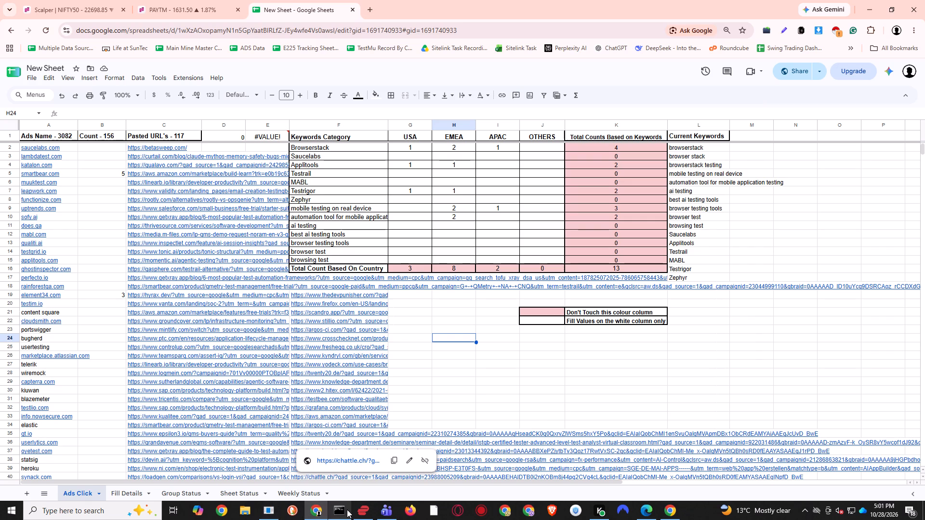
# Switch to the WPS Office tracker and copy the 28 Oct afternoon Done statuses from I7354:I7357 to the evening rows I7360:I7363.
pyautogui.click(270, 514)
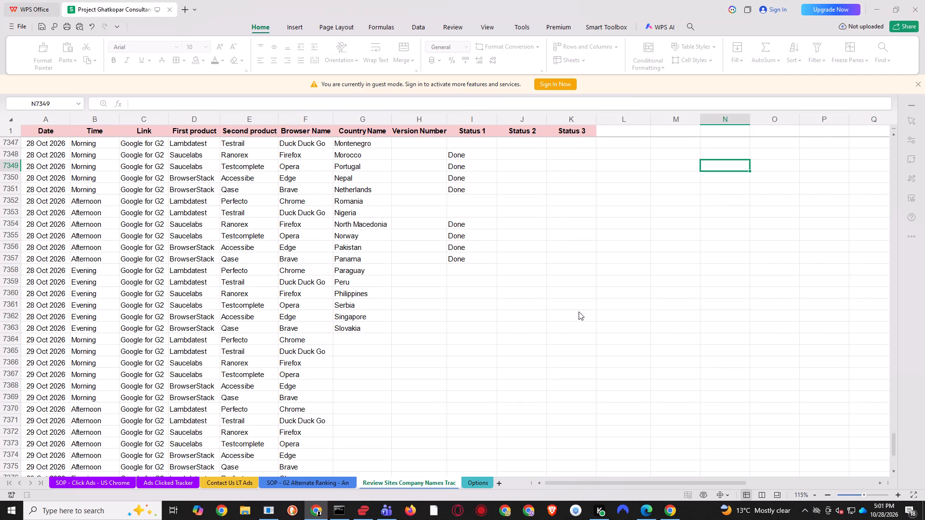
pyautogui.click(557, 303)
pyautogui.moveTo(467, 224); pyautogui.dragTo(466, 262)
pyautogui.hotkey('ctrl', 'c')
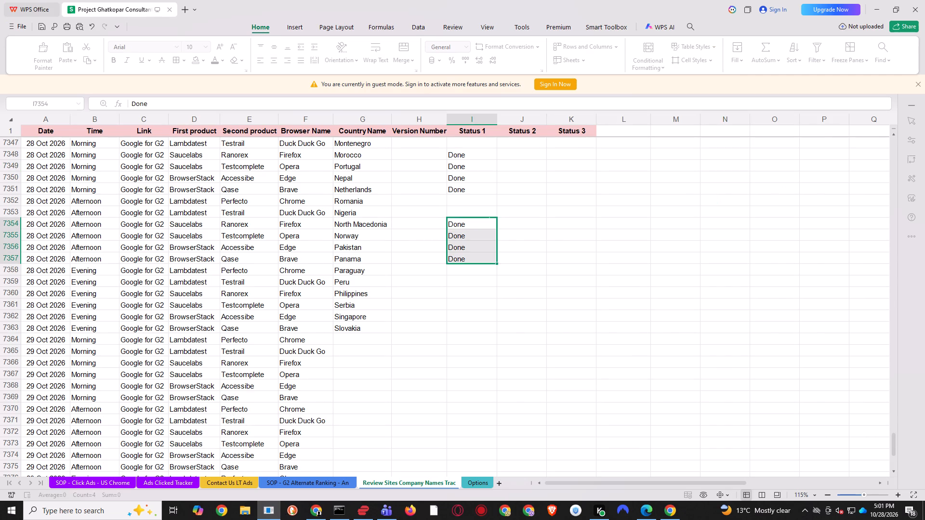
pyautogui.click(472, 292)
pyautogui.hotkey('ctrl', 'v')
# Save the review sites tracker workbook with the evening statuses filled in.
pyautogui.click(541, 283)
pyautogui.click(546, 257)
pyautogui.hotkey('ctrl', 's')
pyautogui.click(549, 312)
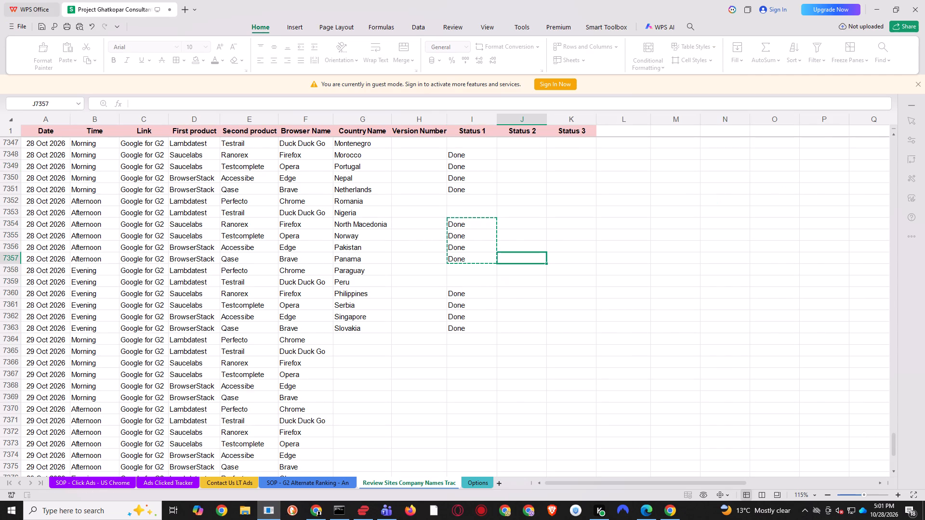
pyautogui.click(551, 259)
pyautogui.hotkey('ctrl', 's')
pyautogui.click(543, 314)
pyautogui.click(512, 288)
pyautogui.hotkey('ctrl', 's')
pyautogui.click(538, 270)
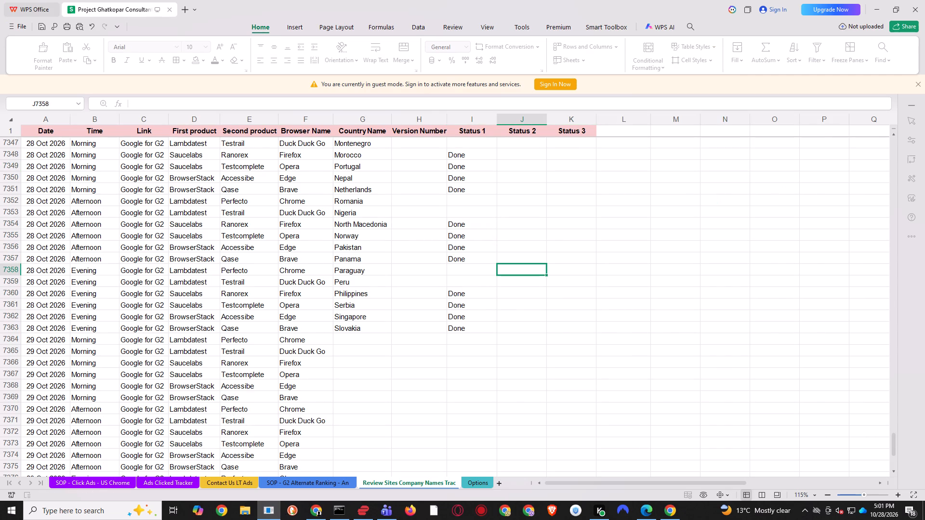